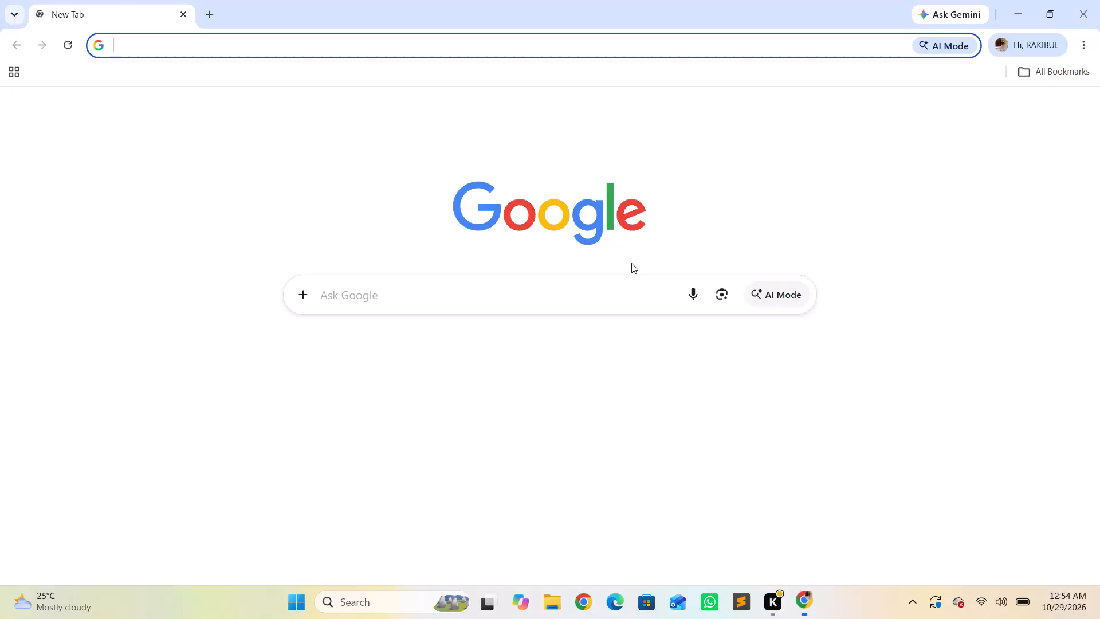
Open the KRA 2026 spreadsheet from Google Sheets.
left_click(1028, 113)
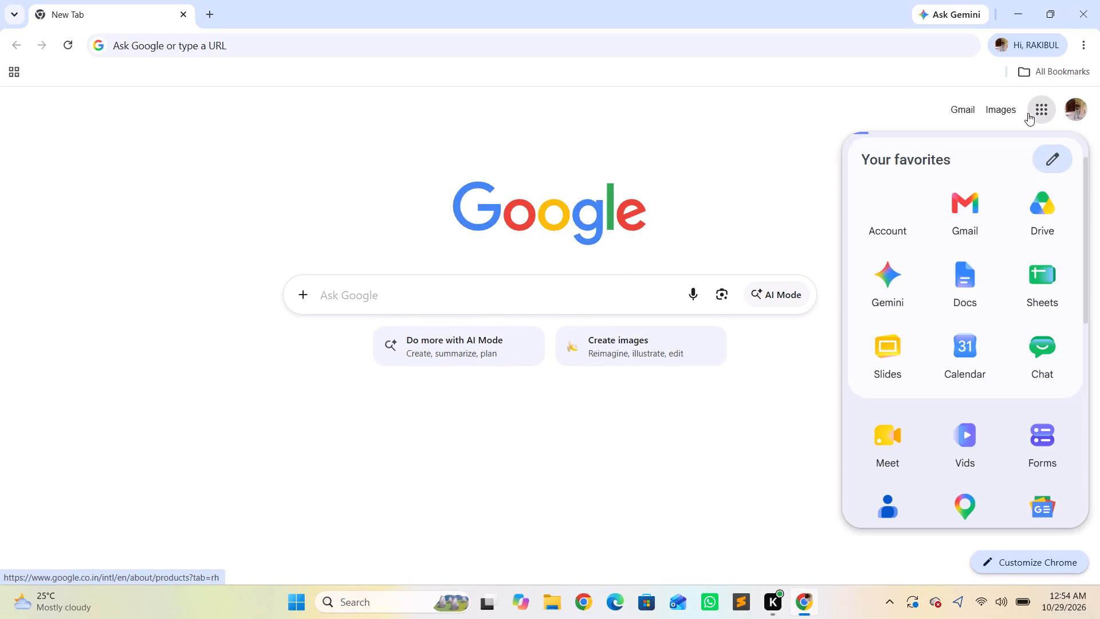
left_click(1047, 291)
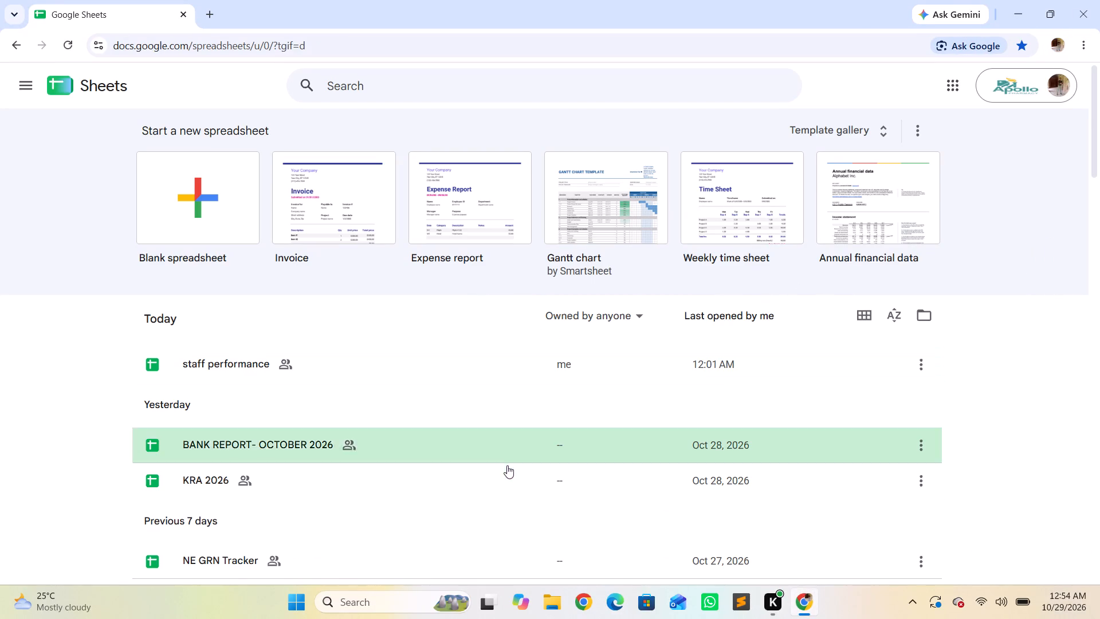
left_click(221, 477)
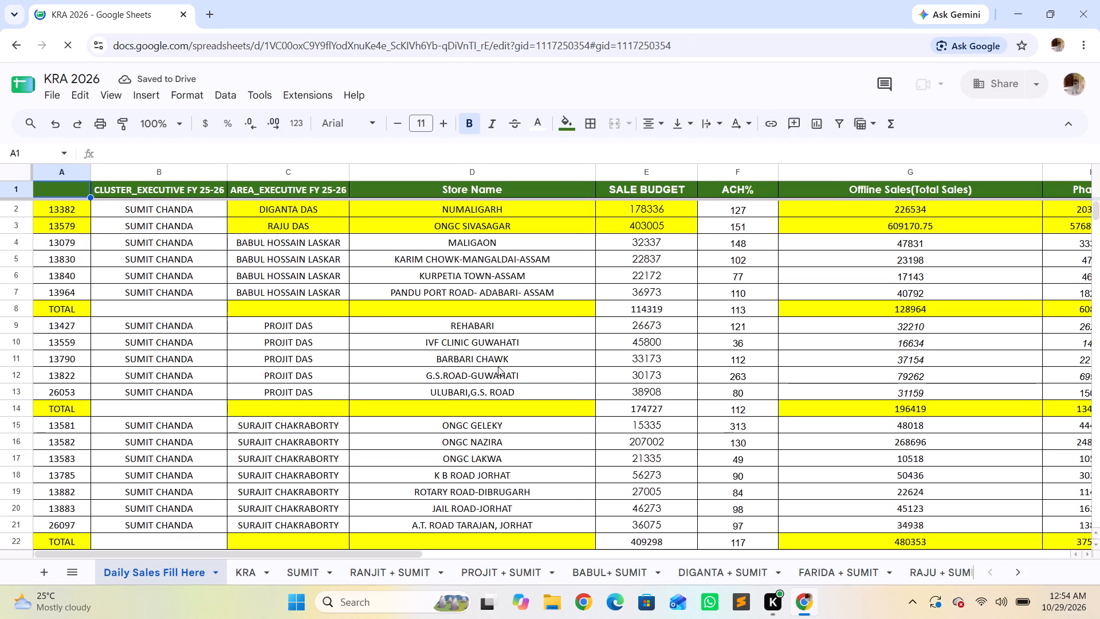
Clear the daily figures from Offline Sales through BILL COUNT for the stores SILPUKURI to DHAKAI PATTY,NAGAON (G23:R30).
scroll(498, 366, "down", 2)
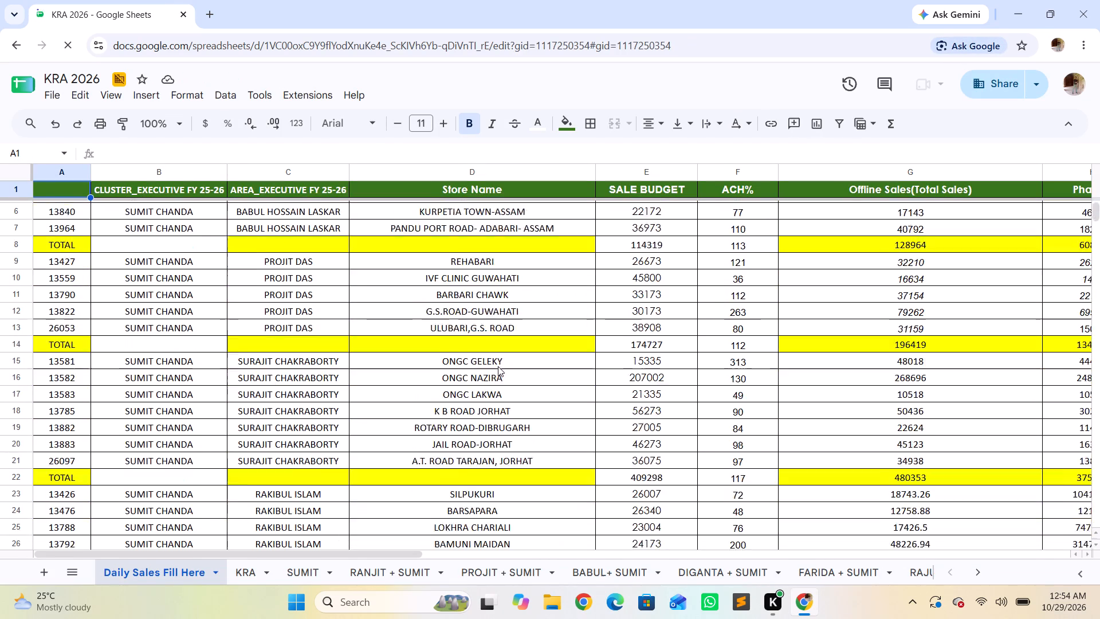
scroll(498, 366, "down", 3)
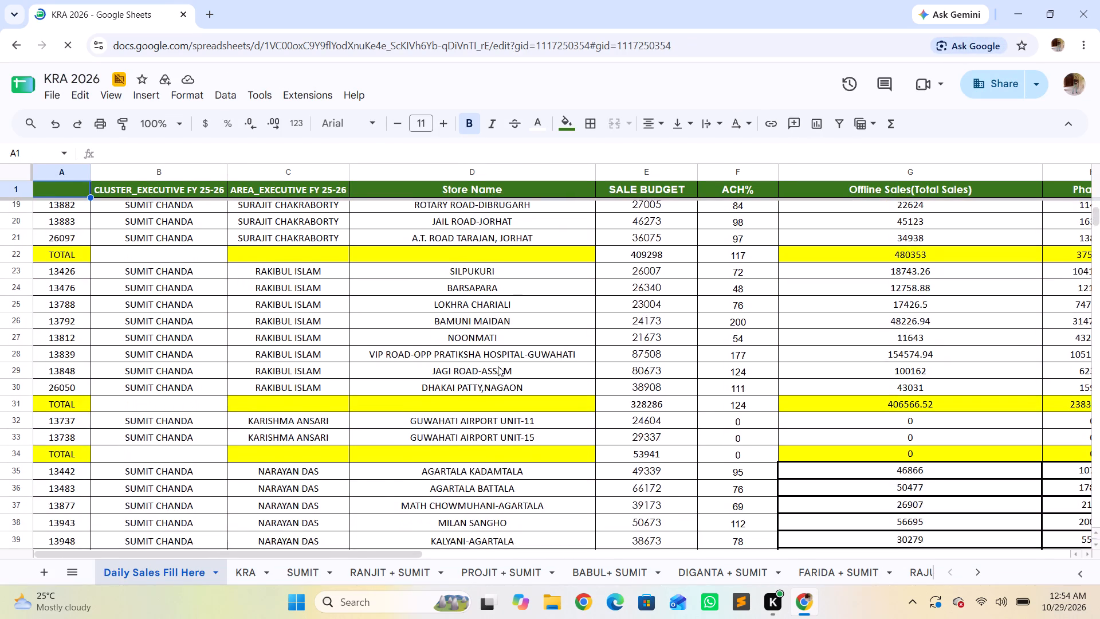
scroll(498, 366, "down", 1)
left_click(816, 309)
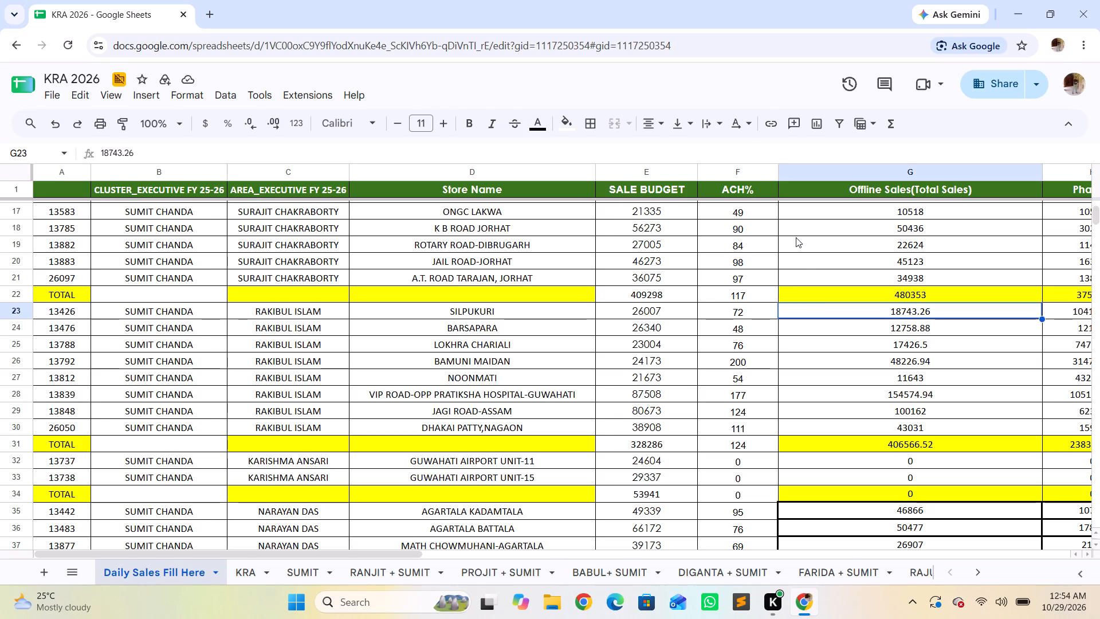
key("shift+Down")
key("shift+Down")
key("shift+Down")
key("shift+Down")
key("shift+Down")
key("shift+Down")
key("shift+Down")
key("shift+Right")
key("shift+Right")
key("shift+Right")
key("shift+Right")
key("shift+Right")
key("shift+Right")
key("shift+Right")
key("shift+Right")
key("shift+Right")
key("shift+Right")
key("shift+Right")
key("shift+Right")
key("shift+Right")
key("shift+Right")
key("shift+Right")
key("shift+Right")
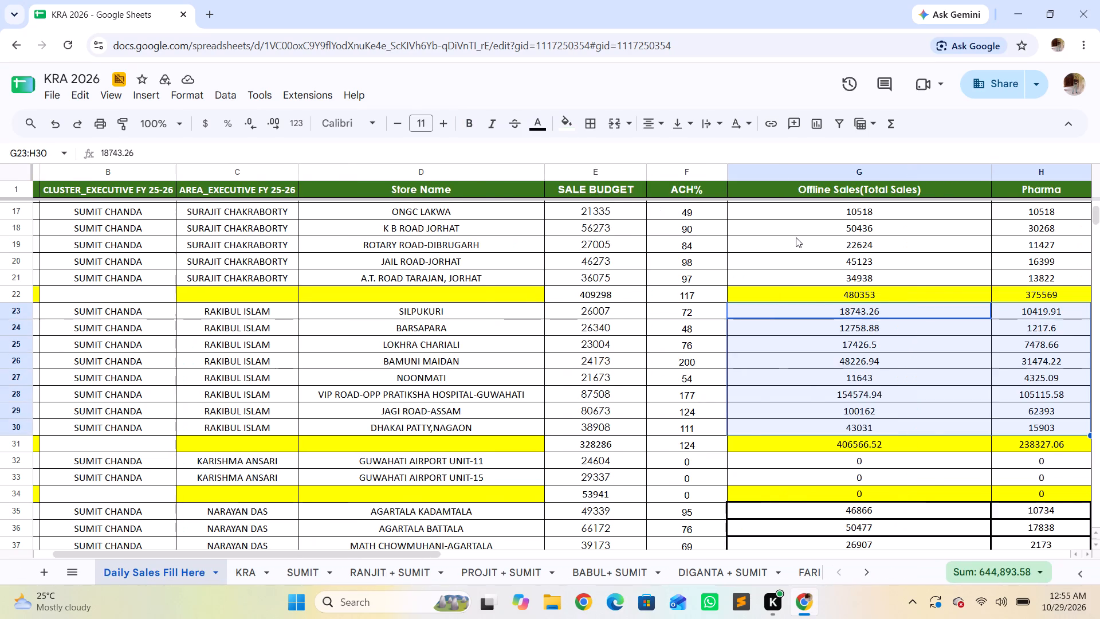
key("shift+Left")
key("shift+Left")
key("shift+Left")
key("shift+Left")
key("shift+Left")
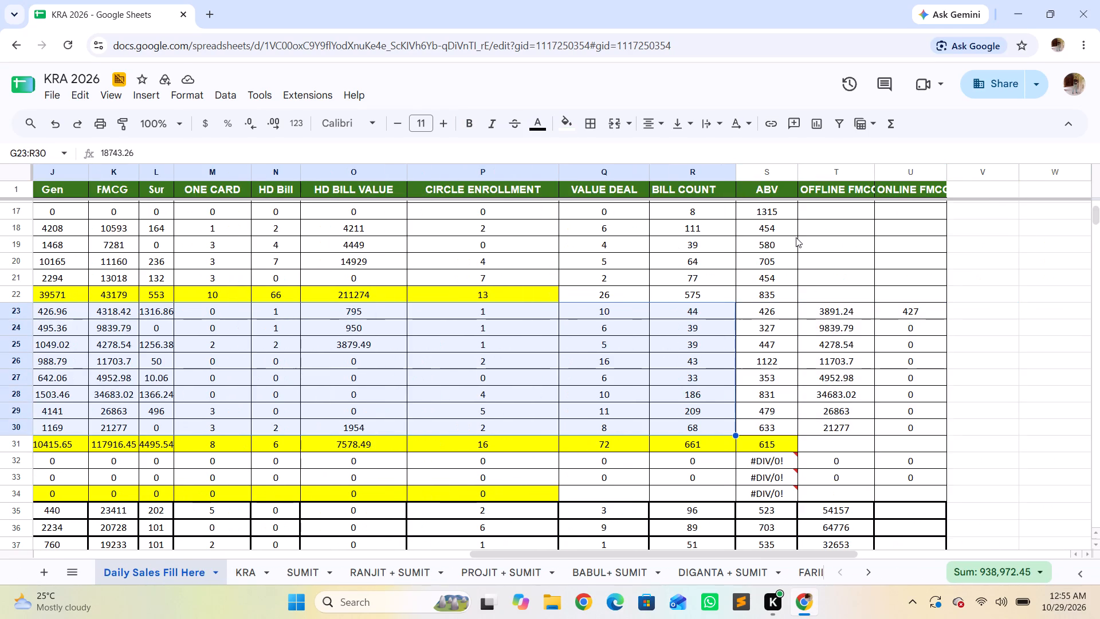
key("Delete")
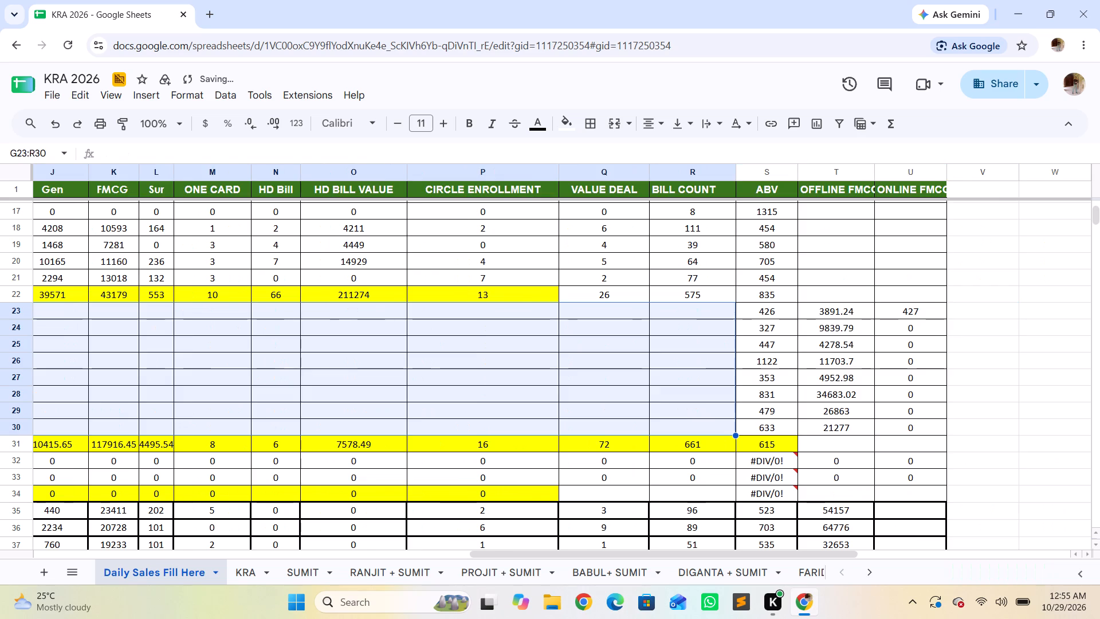
Clear the offline and online FMCG figures for the same eight stores (T23:U30).
key("Right")
key("Right")
key("Right")
key("Right")
key("Right")
key("Right")
key("Right")
key("Right")
key("Right")
key("Right")
key("Right")
key("Right")
key("Right")
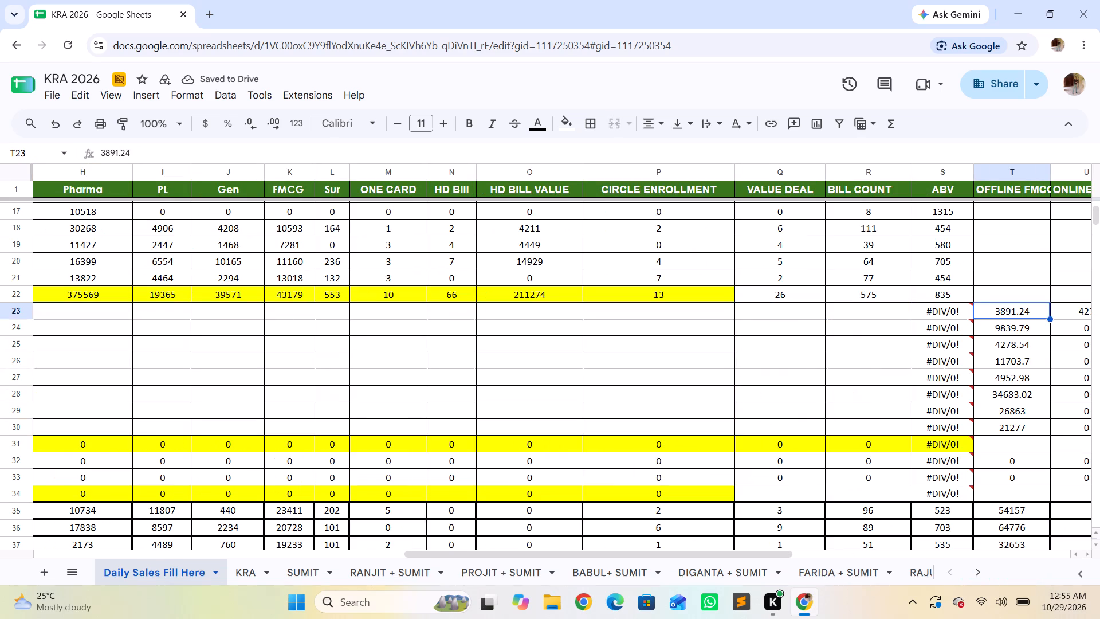
key("shift+Down")
key("shift+Down")
key("shift+Down")
key("shift+Down")
key("shift+Down")
key("shift+Down")
key("shift+Down")
key("shift+Right")
key("shift+Right")
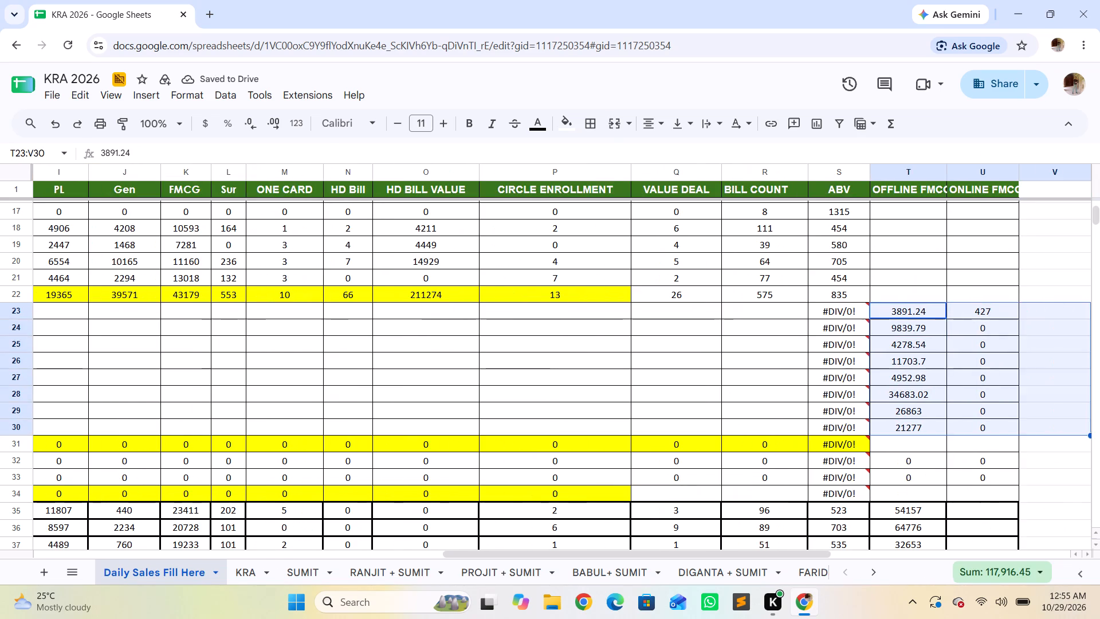
key("shift+Left")
key("Delete")
In the LOKHRA CHARIALI row, enter Offline Sales 16248.81 and Pharma 7769.77.
key("Left")
key("Left")
key("Left")
key("Left")
key("Left")
key("Left")
key("Left")
key("Left")
key("Left")
key("Left")
key("Left")
key("Left")
key("Left")
key("Left")
key("Left")
key("Left")
key("Left")
key("Left")
key("Left")
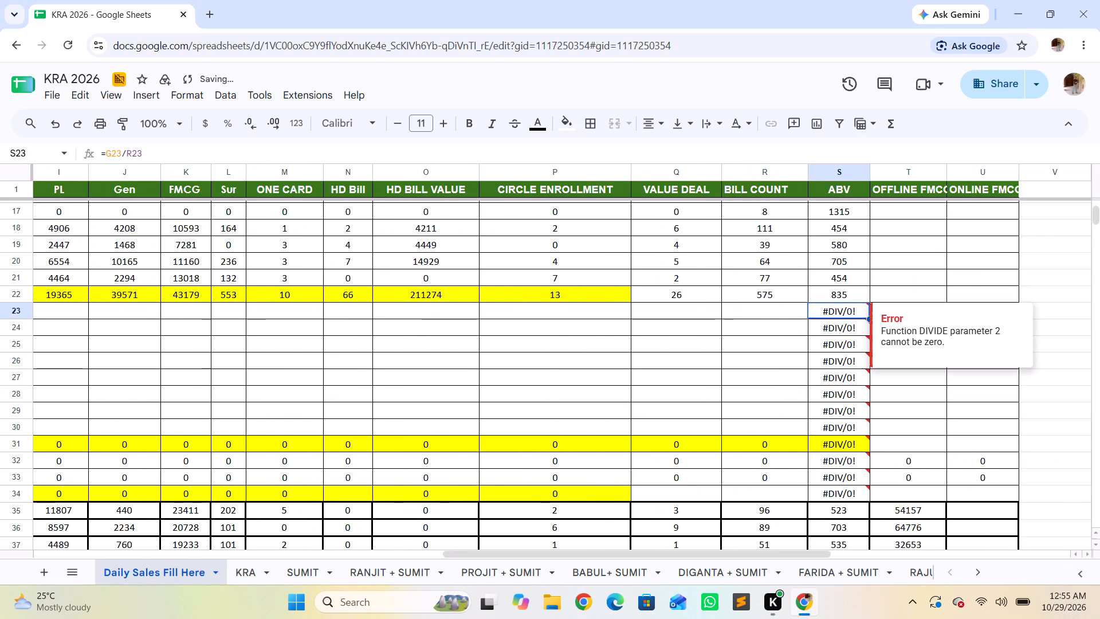
key("Right")
key("Right")
key("Right")
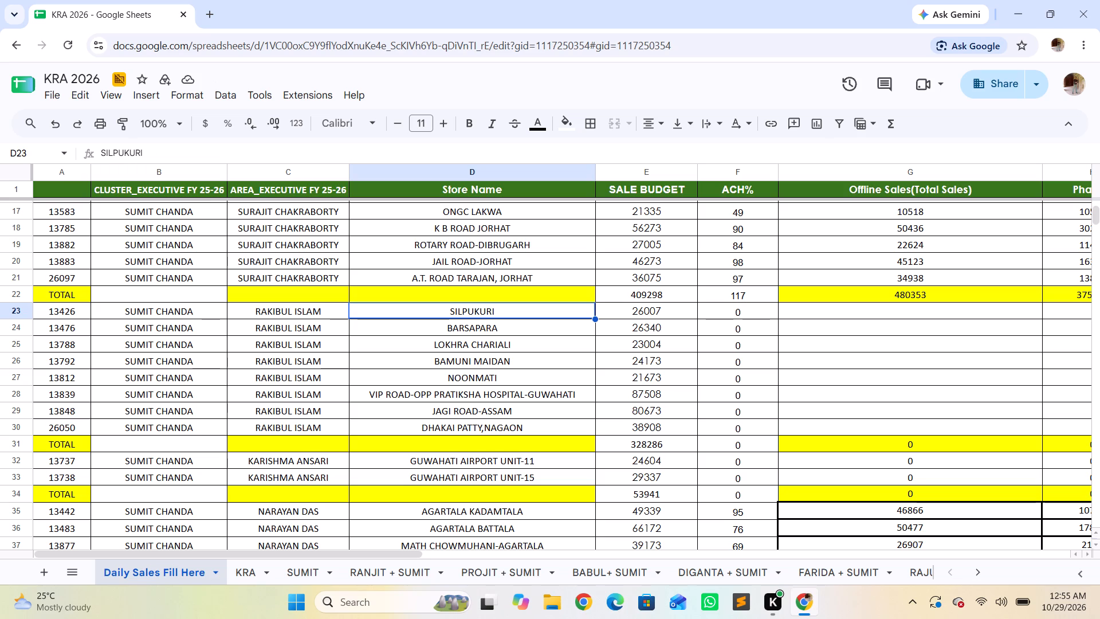
key("Down")
key("Down")
key("Down")
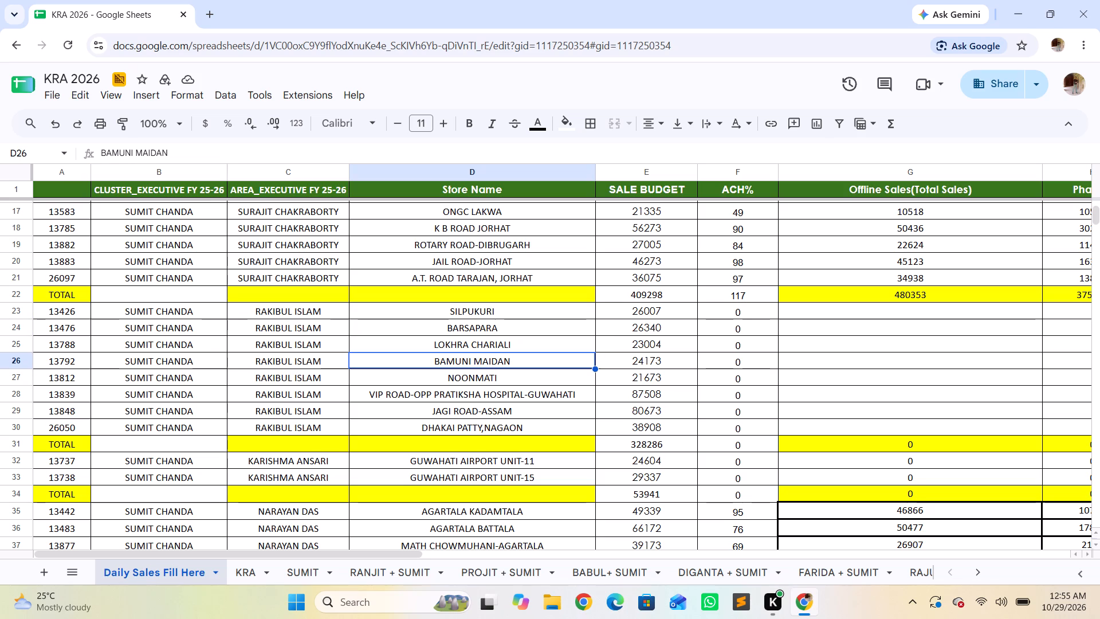
key("Up")
key("Right")
key("Right")
key("Right")
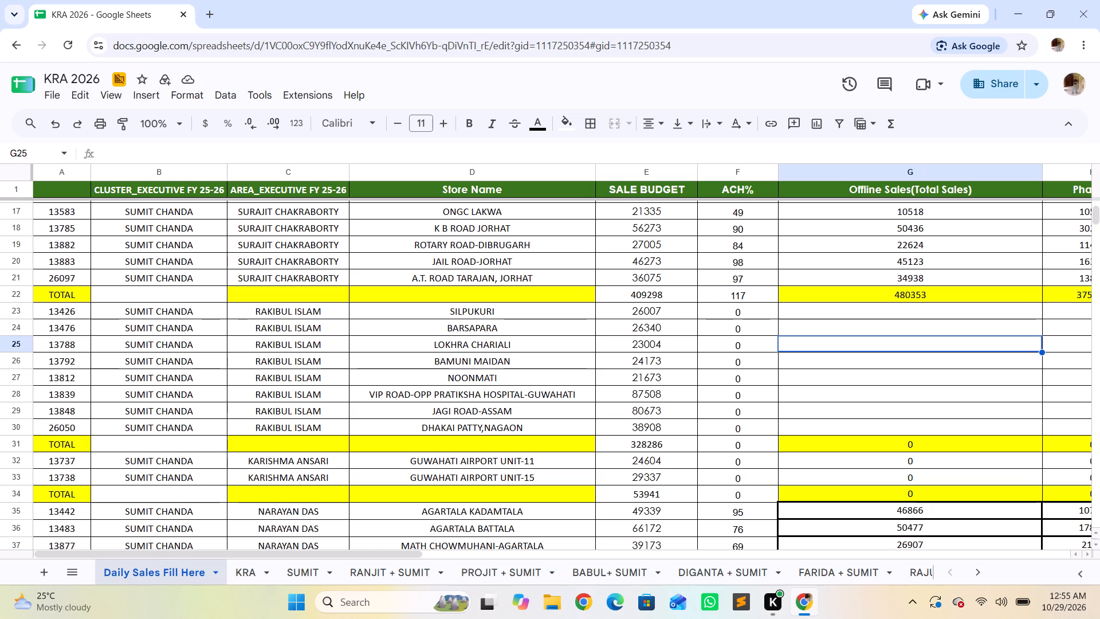
type("16")
type("248.81")
key("Right")
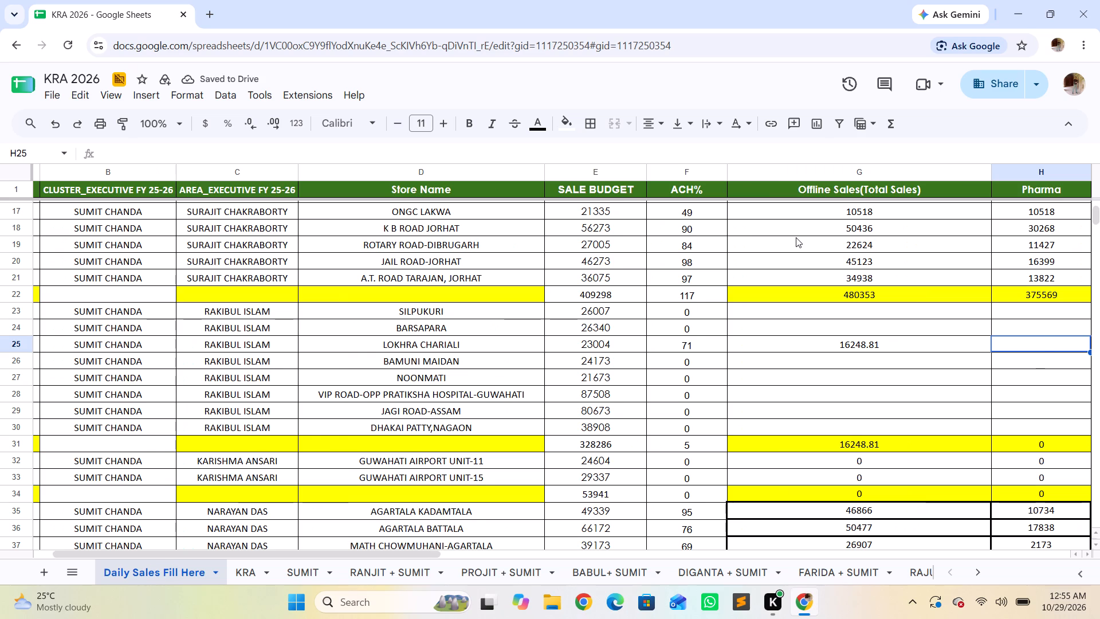
type("7769.77")
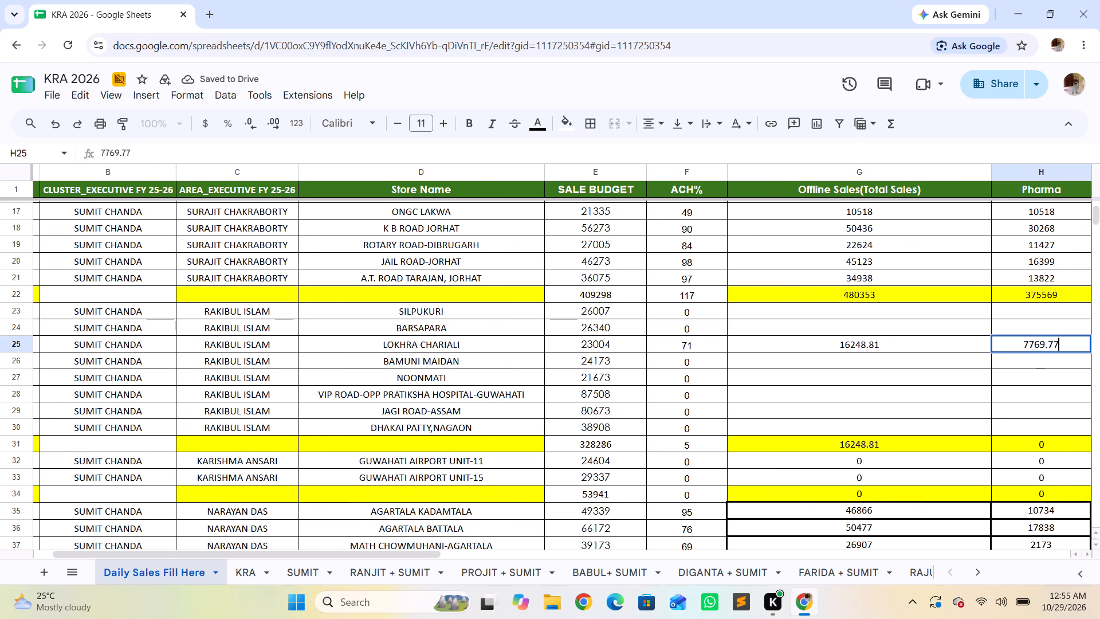
key("Right")
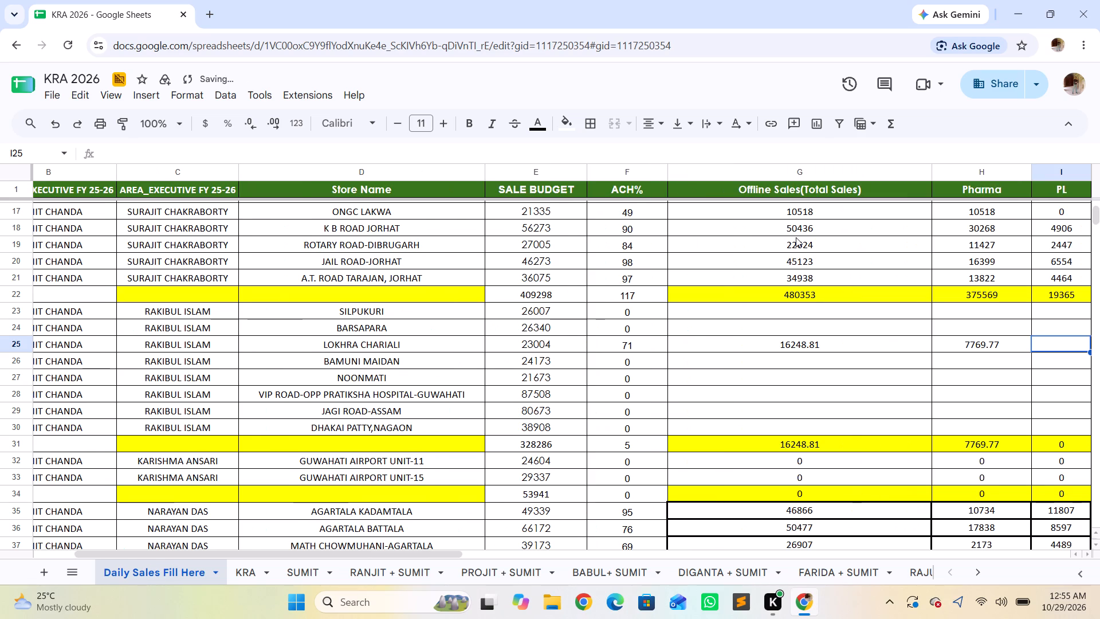
Set the PL value for LOKHRA CHARIALI with the formula =2714.91+200.
type("1649.73")
key("Right")
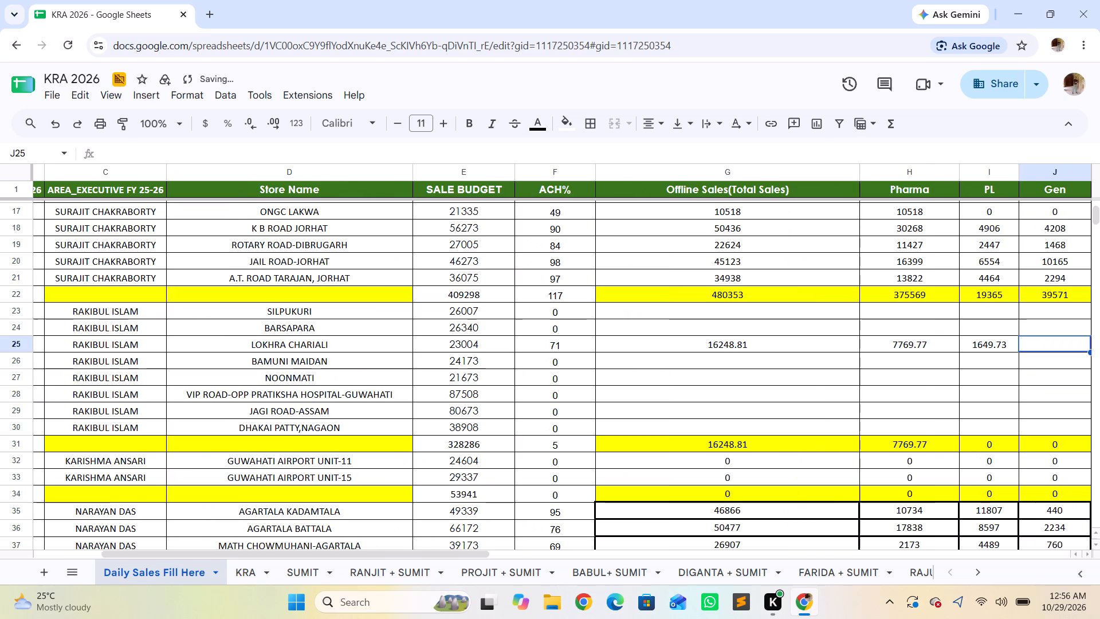
key("Left")
key("equal")
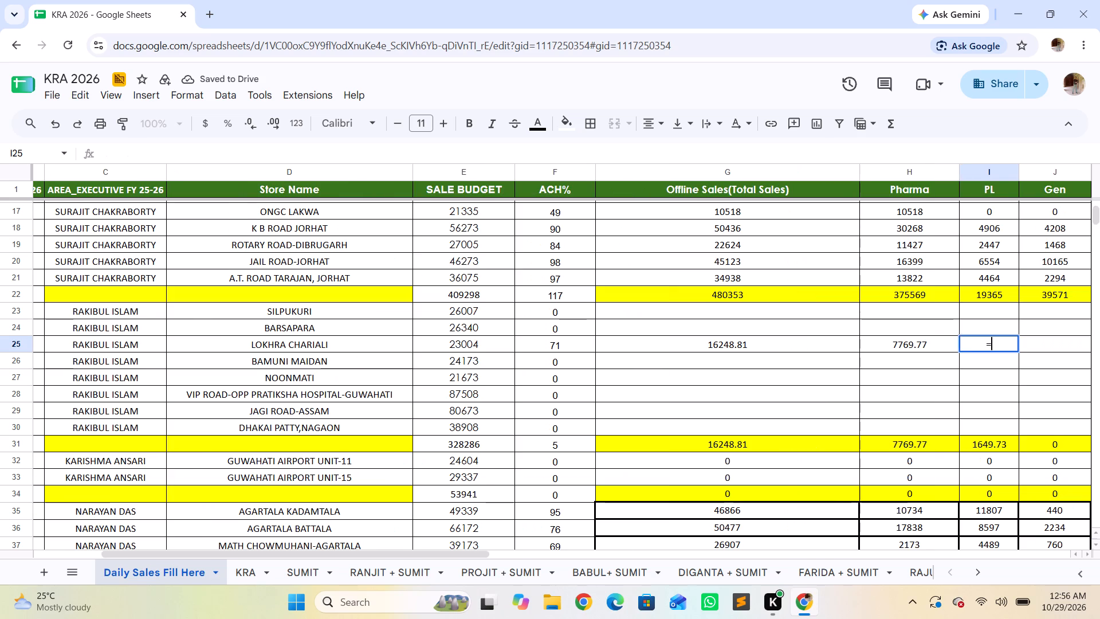
type("27")
type("14.91+")
type("200")
key("Tab")
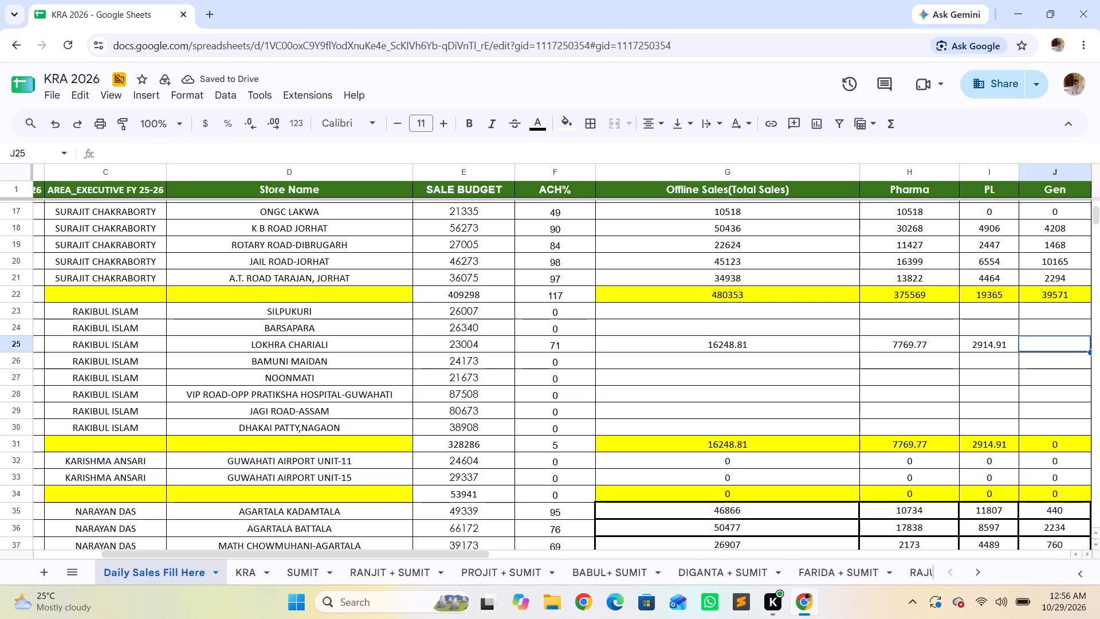
For LOKHRA CHARIALI, enter Gen 168.87, FMCG 6621.89 and Sur 14.16.
type("168.87")
key("Right")
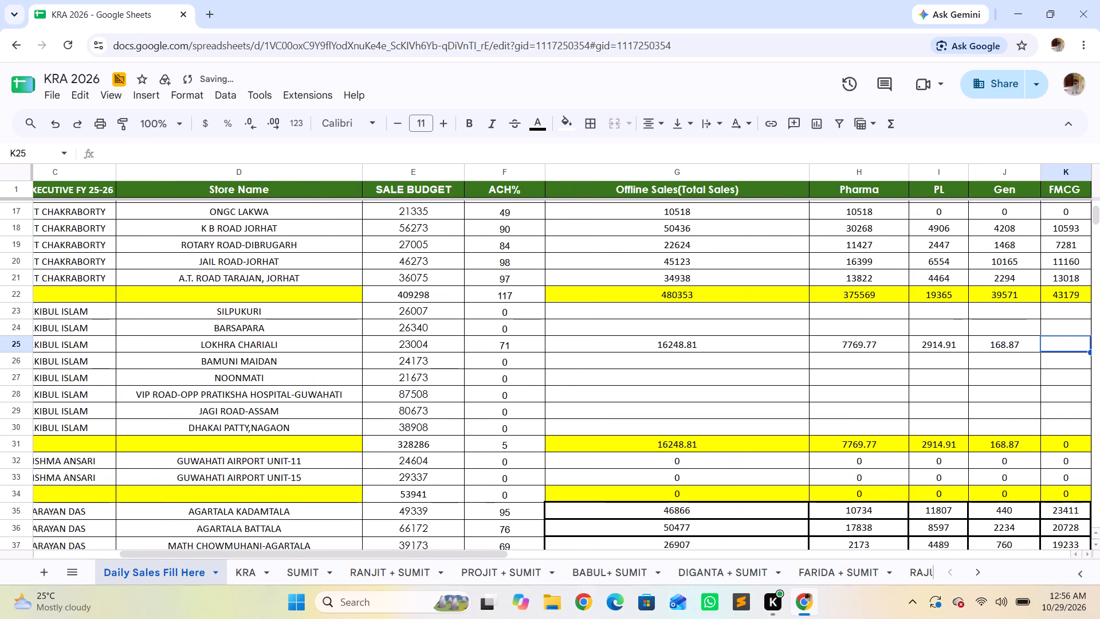
type("6621.89")
key("Right")
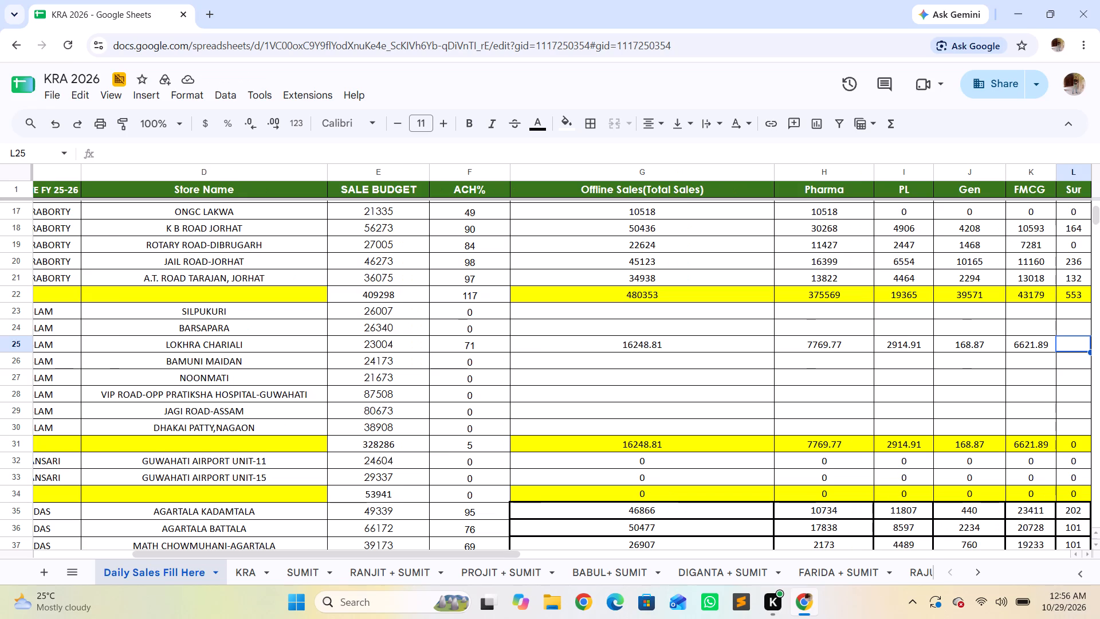
type("14.16")
key("Right")
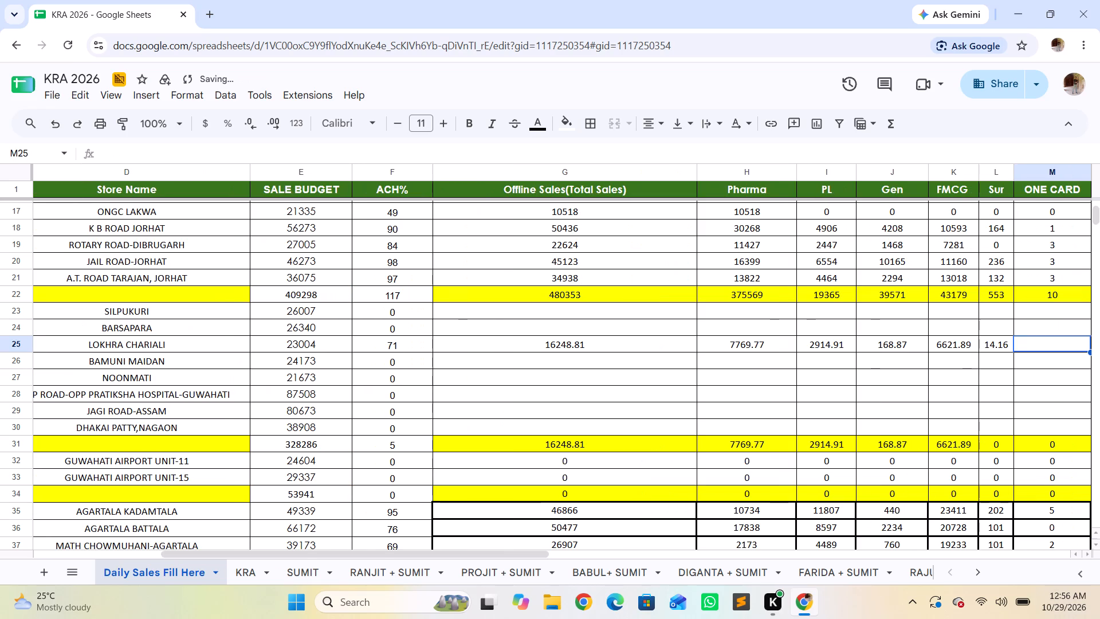
For LOKHRA CHARIALI, enter ONE CARD 0, HD Bill 2 and HD BILL VALUE 3775.46.
key("0")
key("Right")
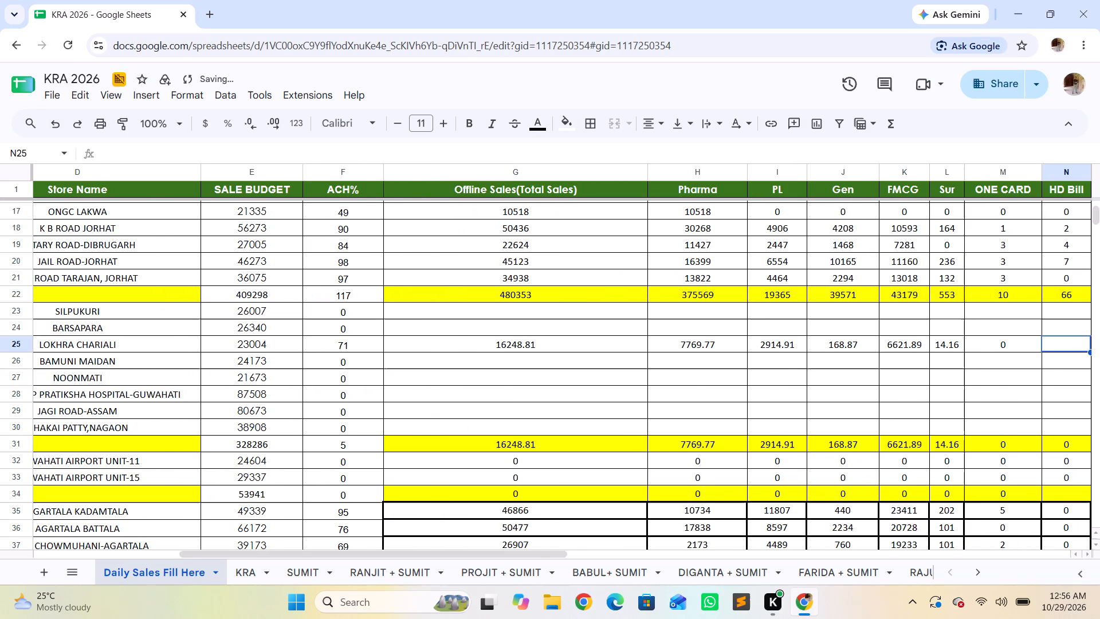
key("2")
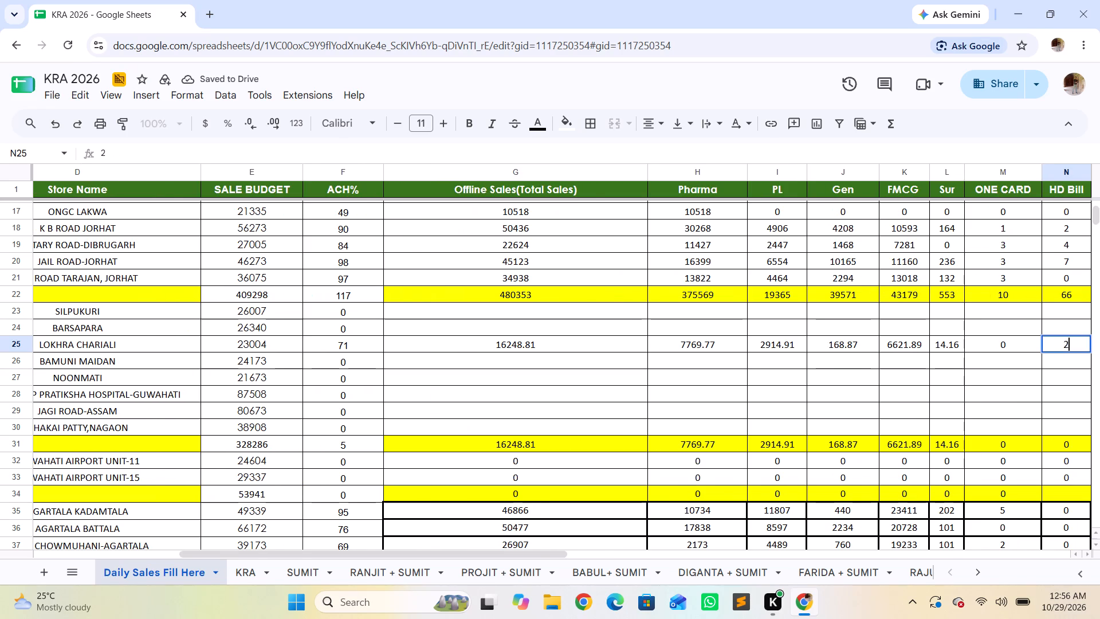
key("Right")
type("3775.")
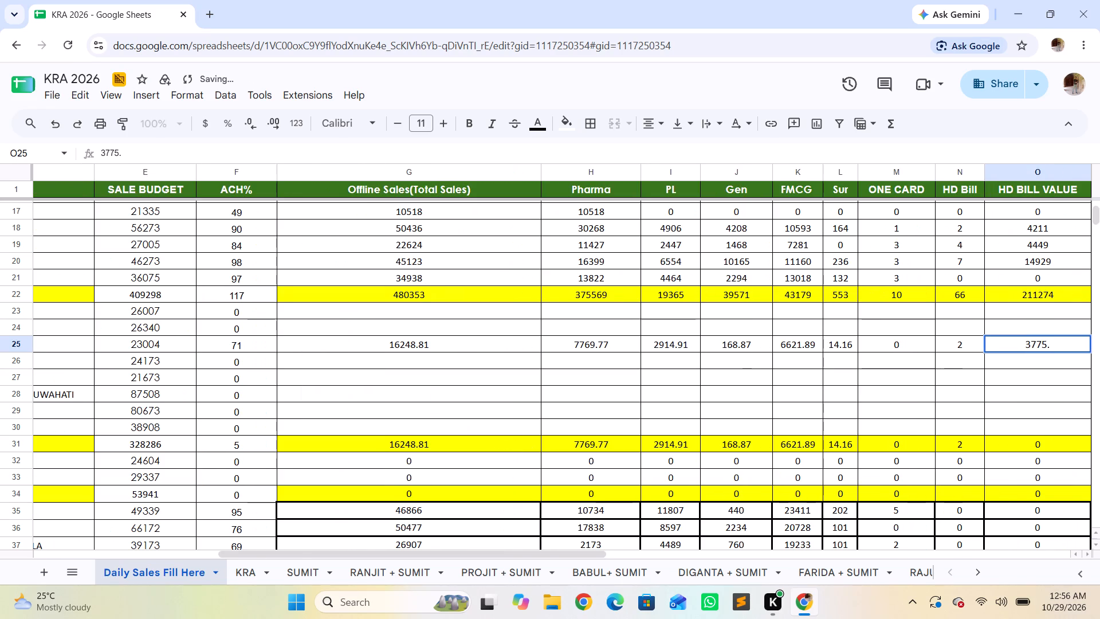
type("46")
key("Right")
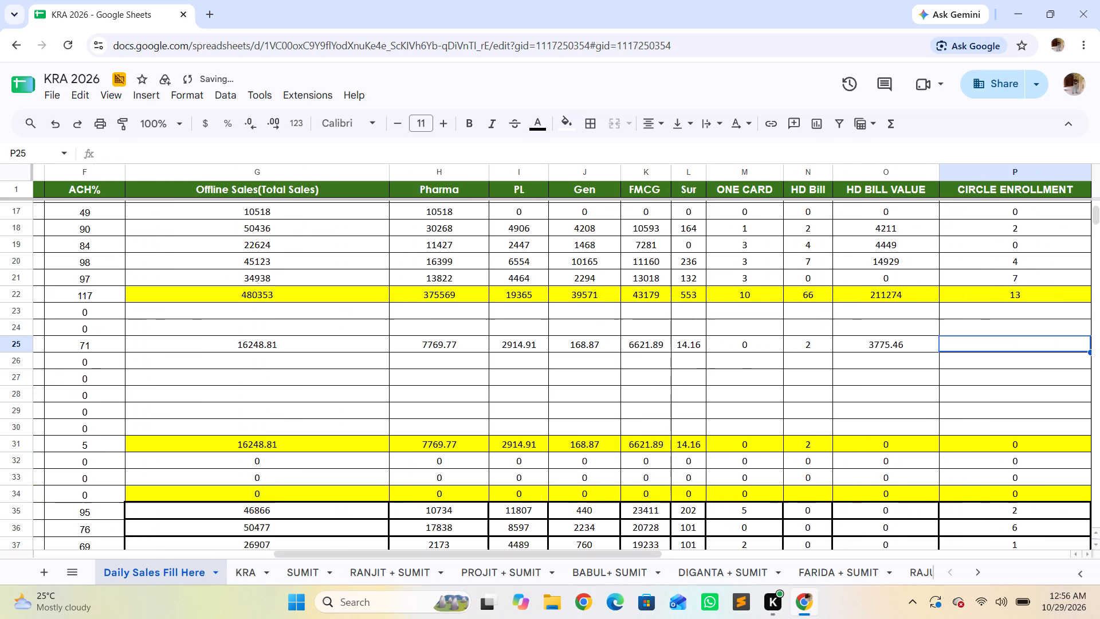
For LOKHRA CHARIALI, enter CIRCLE ENROLLMENT 1, VALUE DEAL 2 and BILL COUNT 34.
key("1")
key("Right")
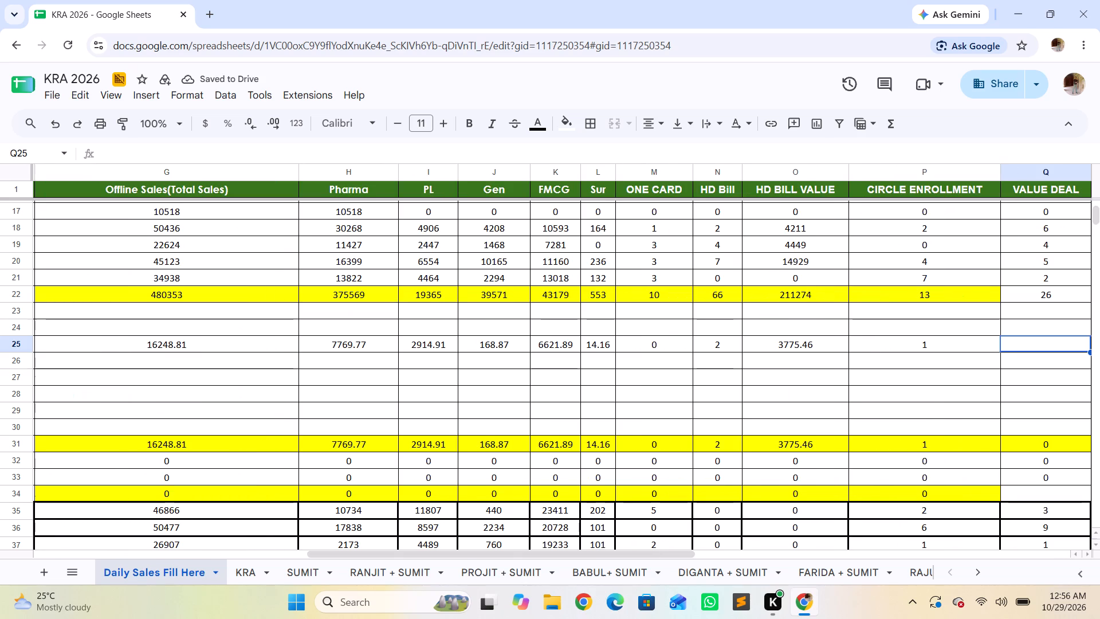
key("2")
key("Right")
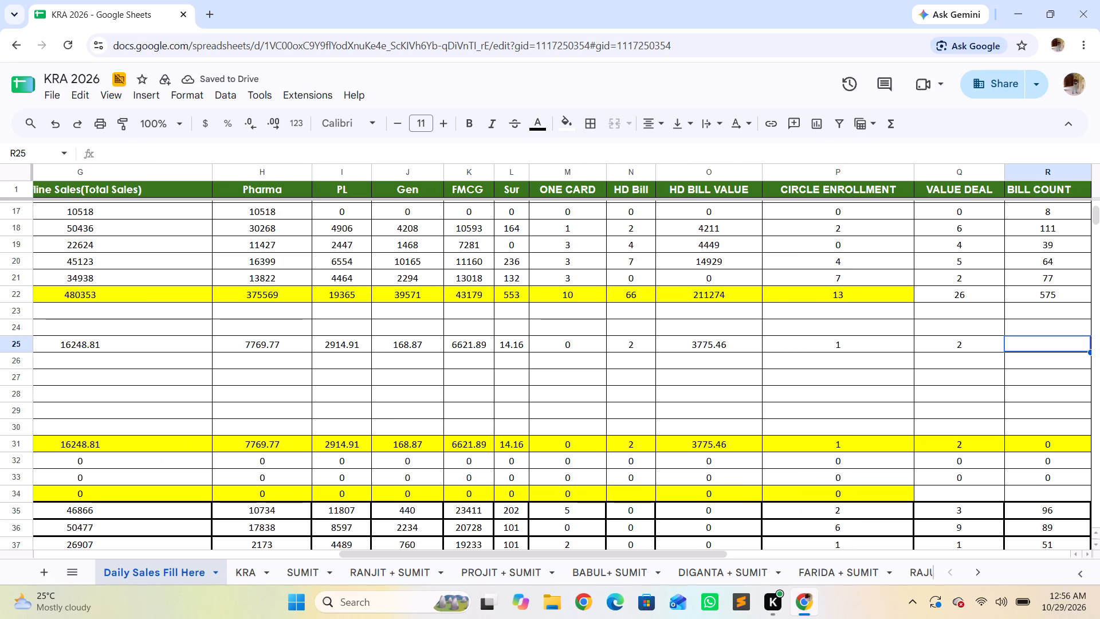
type("34")
key("Right")
key("Right")
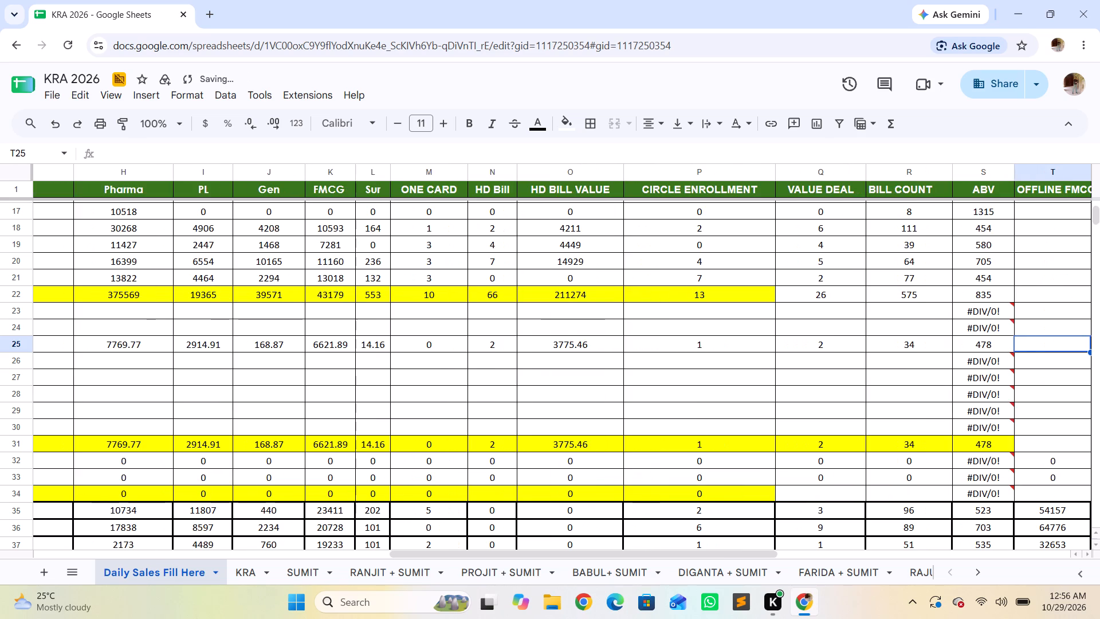
For LOKHRA CHARIALI, enter offline FMCG 5673.96 and online FMCG 947.93.
type("5673.96")
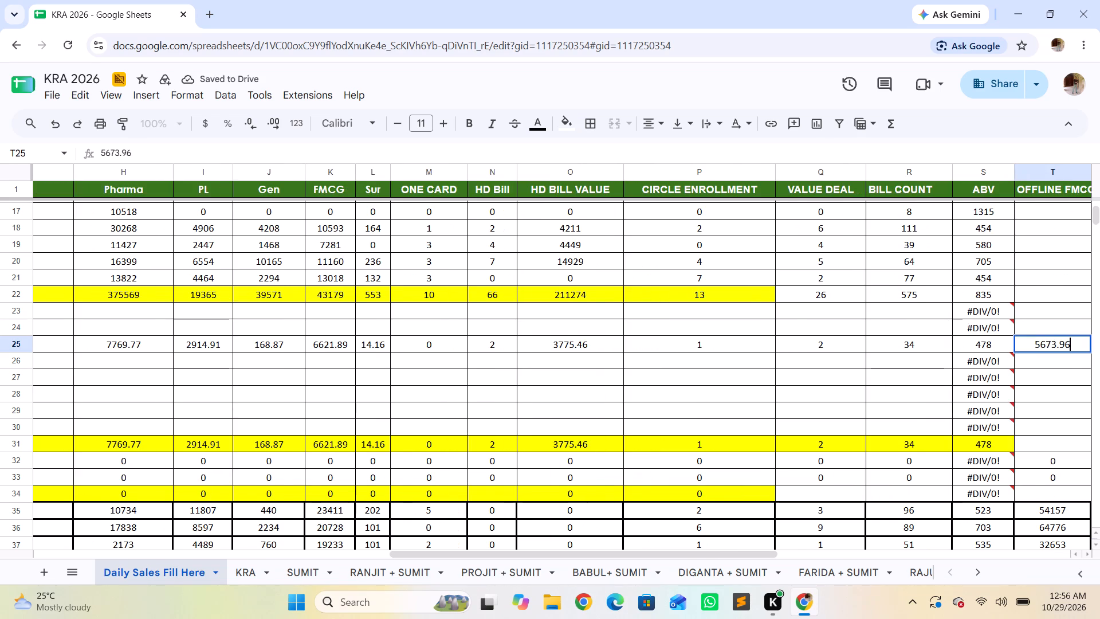
key("Right")
type("947.93")
key("Right")
For NOONMATI, enter Offline Sales (Total Sales) 23971.36, Pharma 15094.78 and PL 1997.81.
key("Left")
key("Left")
key("Left")
key("Left")
key("Left")
key("Left")
key("Left")
key("Left")
key("Left")
key("Left")
key("Left")
key("Left")
key("Left")
key("Left")
key("Left")
key("Left")
key("Left")
key("Left")
key("Left")
key("Left")
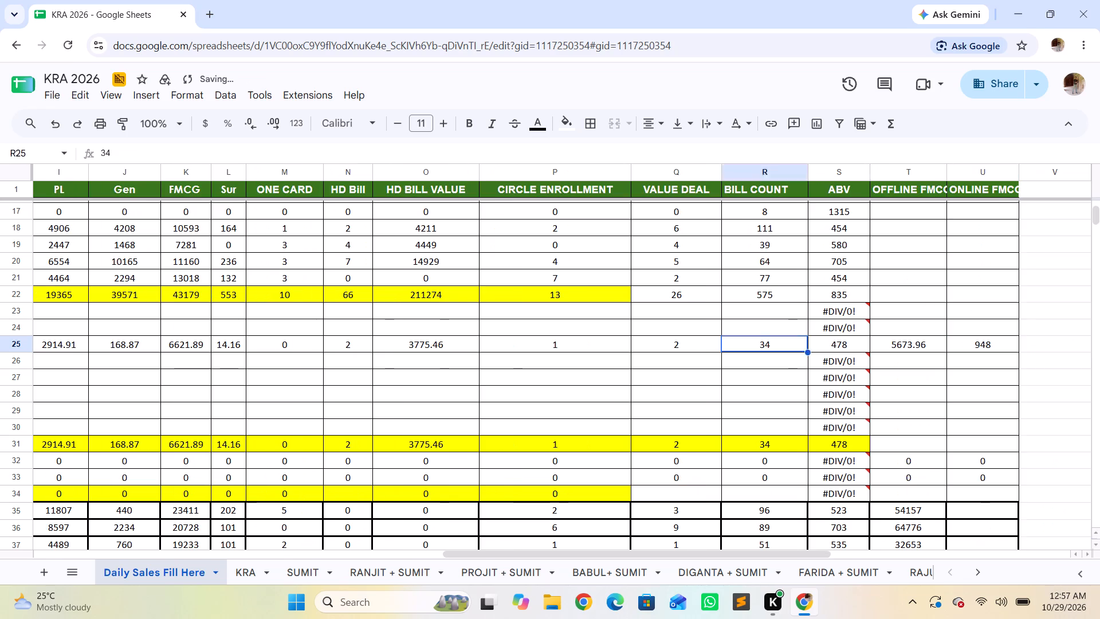
key("Right")
key("Right")
key("Right")
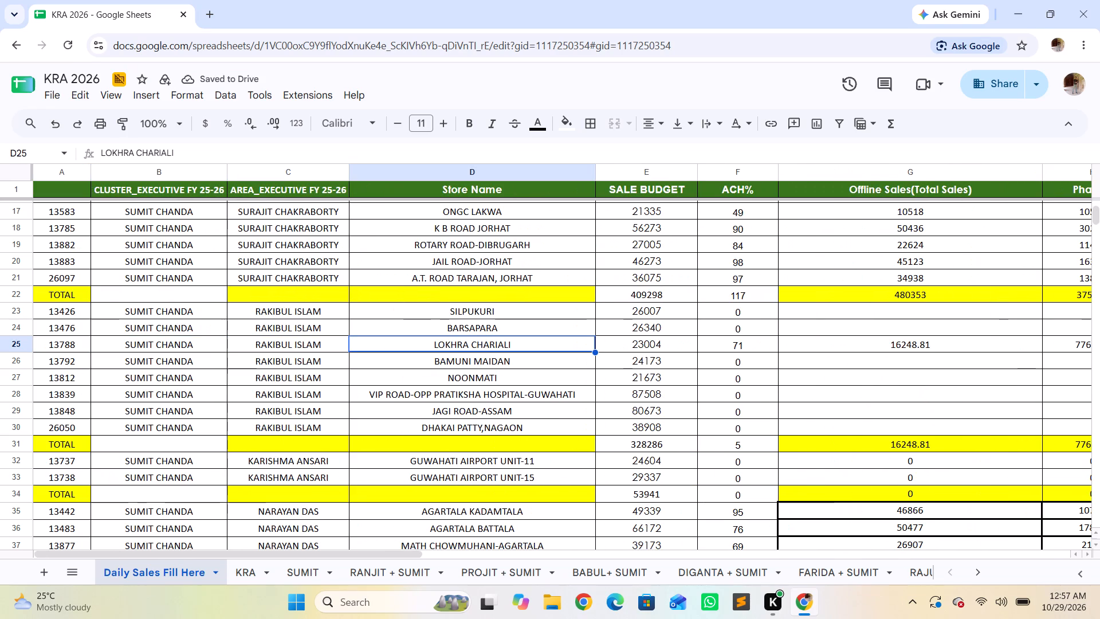
key("Down")
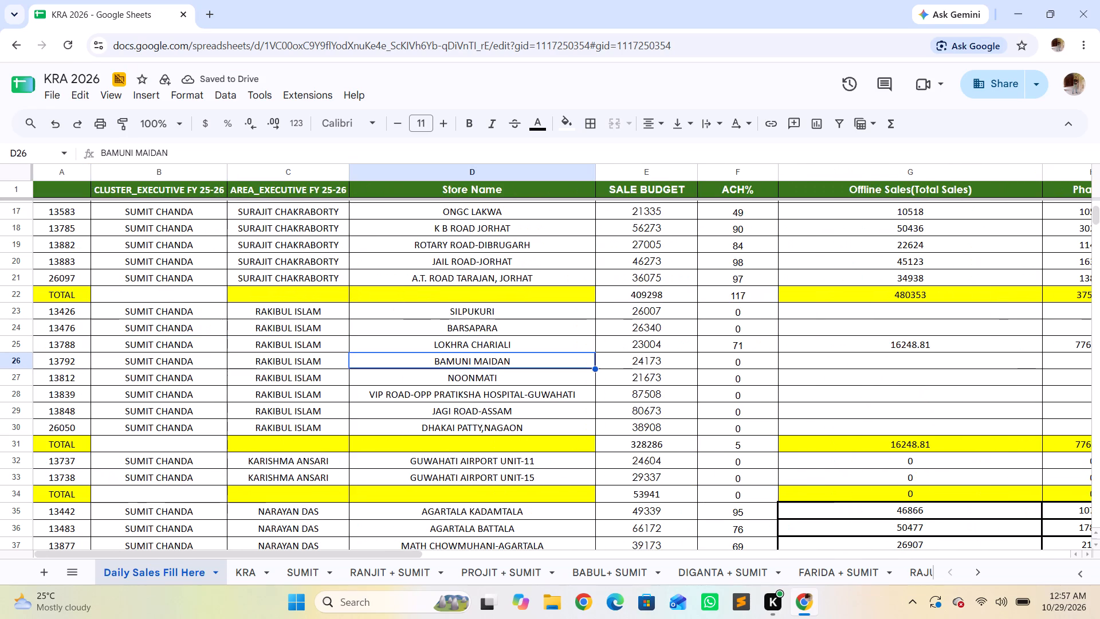
key("Down")
key("Right")
key("Right")
key("Right")
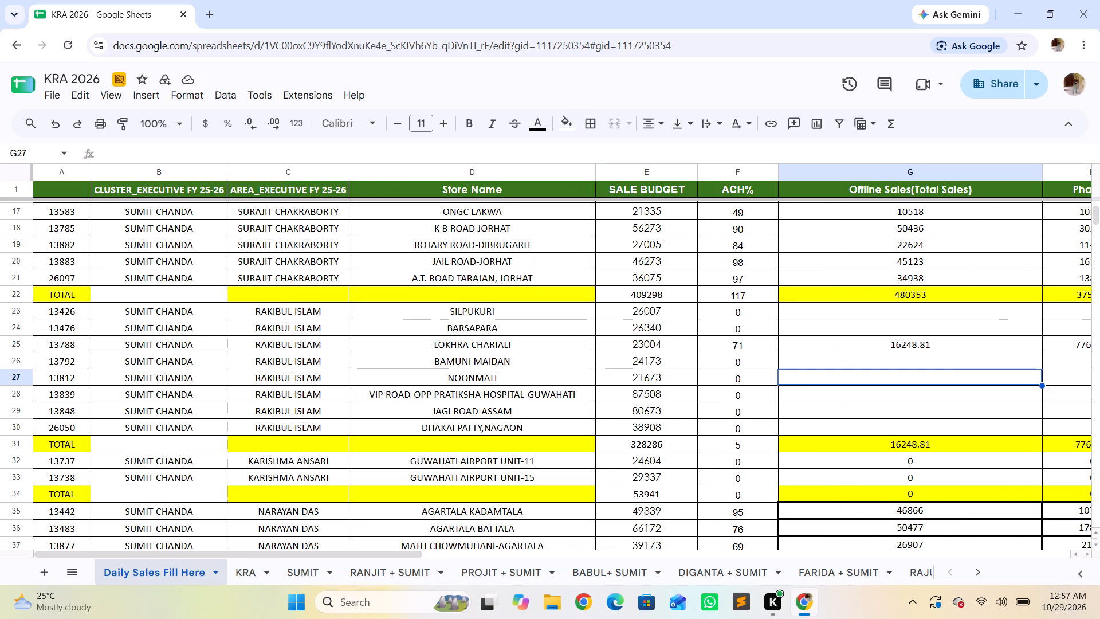
type("23")
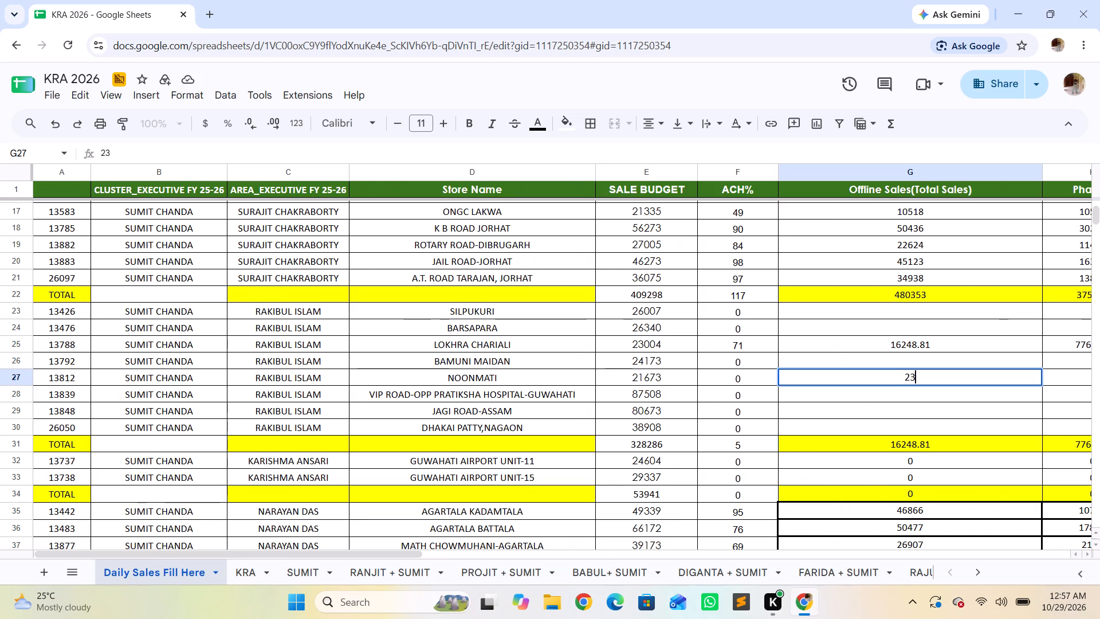
type("971.36")
key("Right")
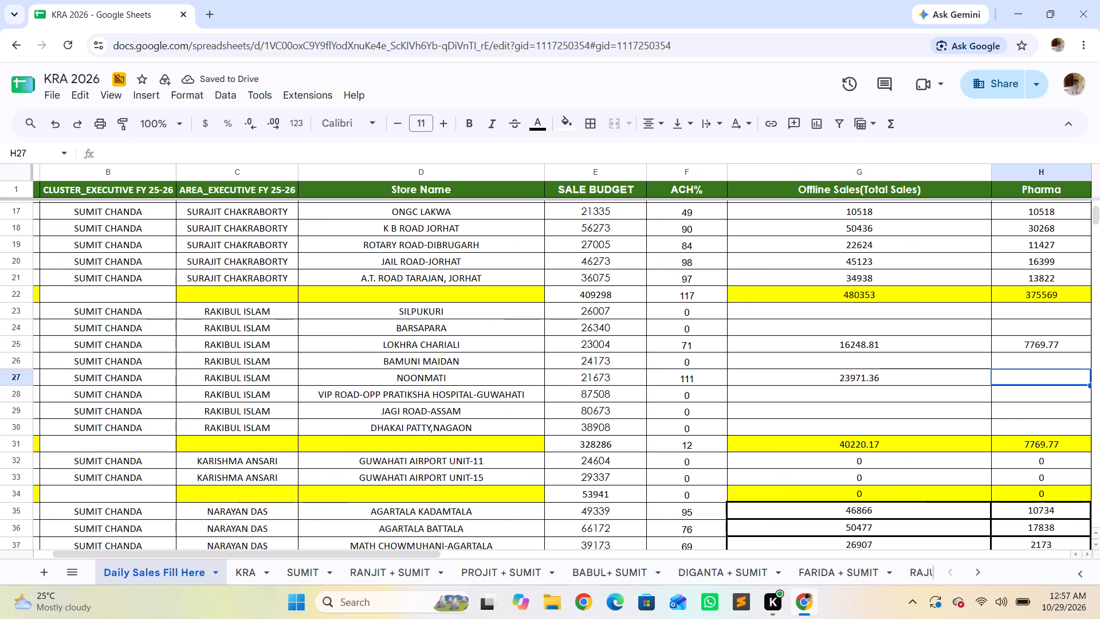
type("15094.78")
key("Right")
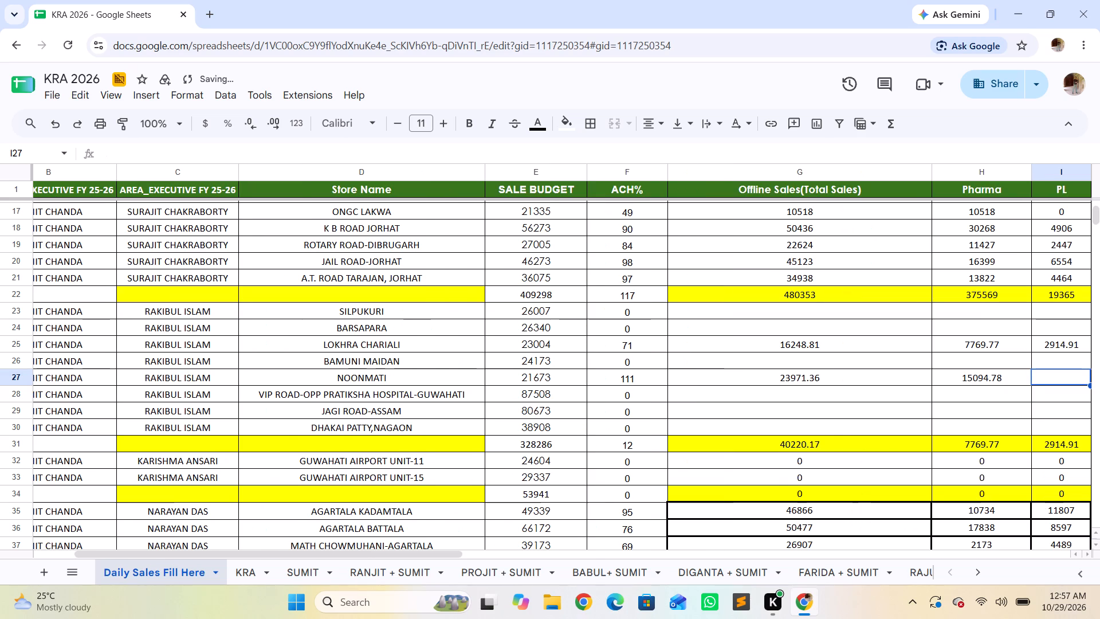
type("1997.81")
key("Right")
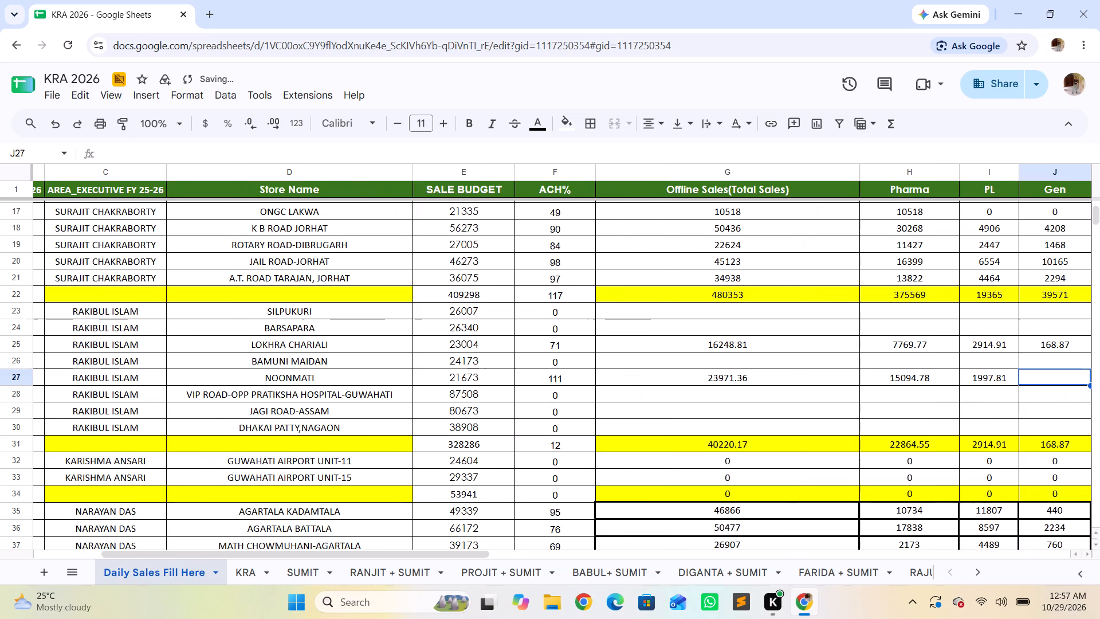
For NOONMATI, enter Gen 1164.81, FMCG 5387.41 and Sur 193.96.
type("1164.81")
key("Right")
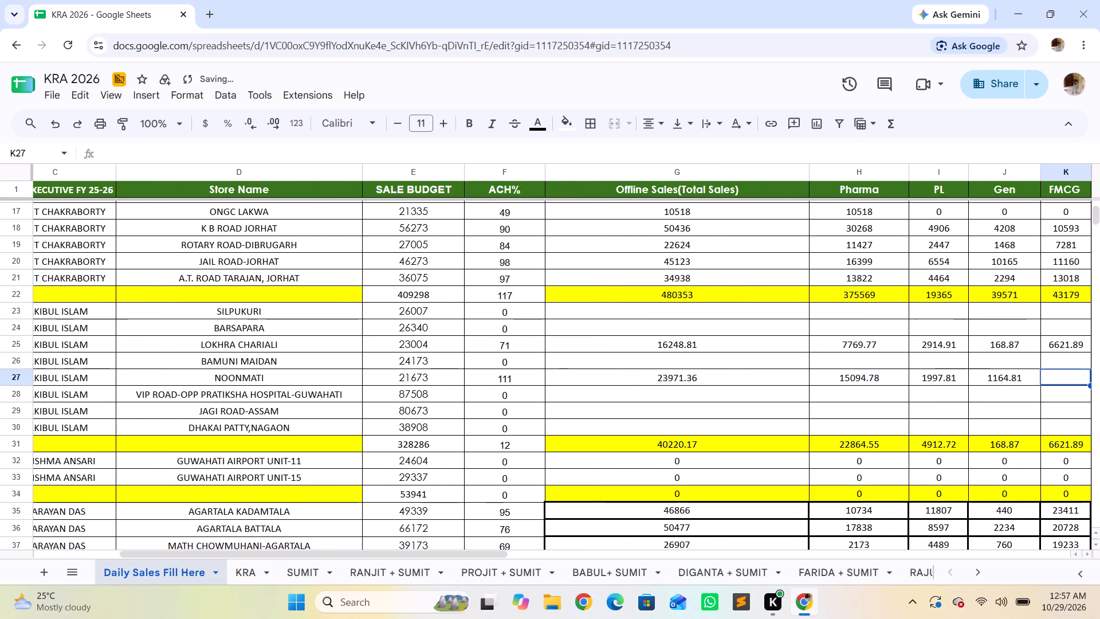
type("5387.41")
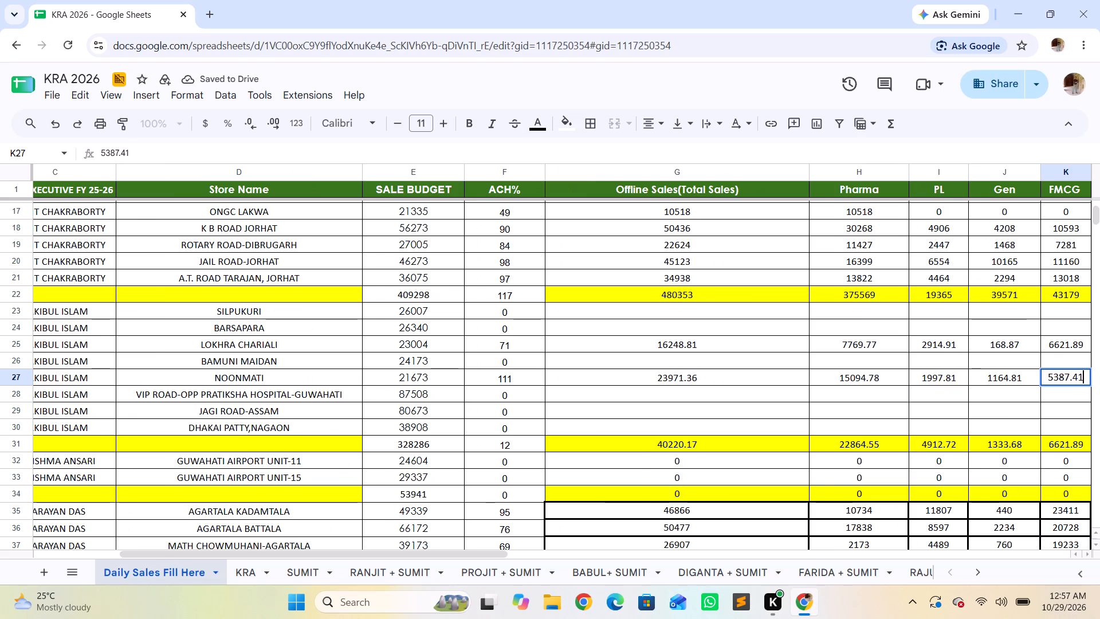
key("Right")
type("193.96")
key("Right")
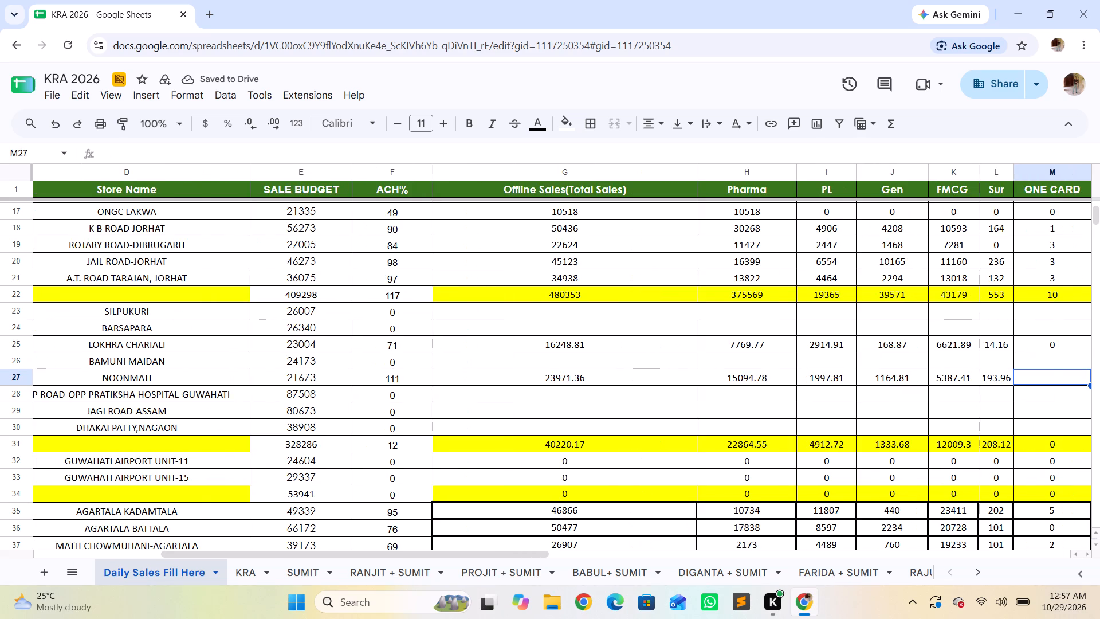
For NOONMATI, enter ONE CARD 0, HD Bill 0 and HD BILL VALUE 0.
key("0")
key("Right")
key("0")
key("Right")
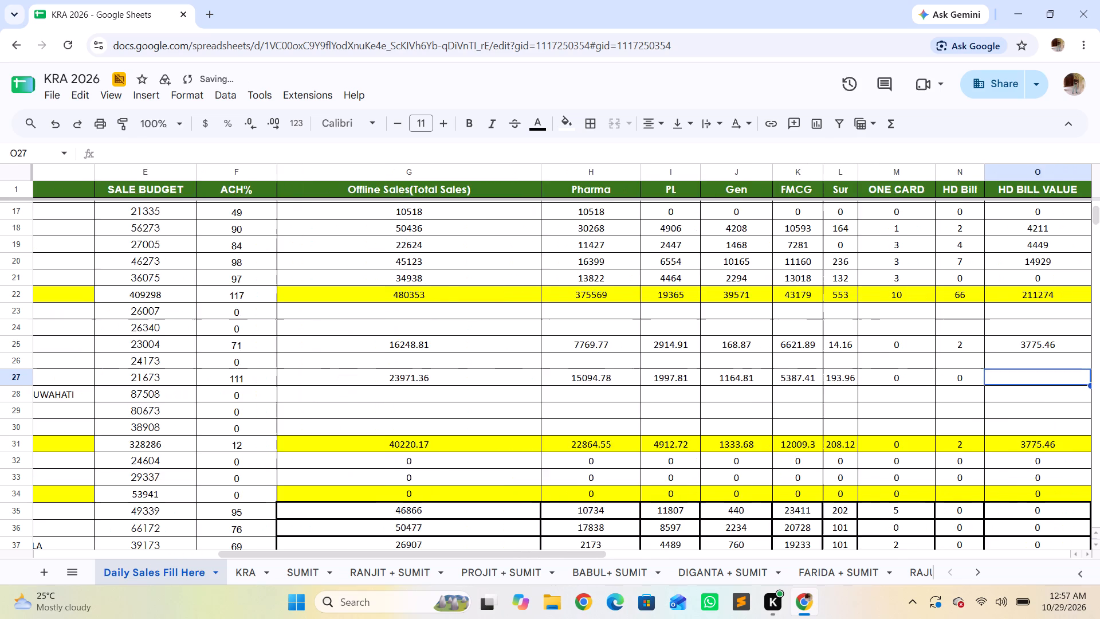
key("0")
key("Right")
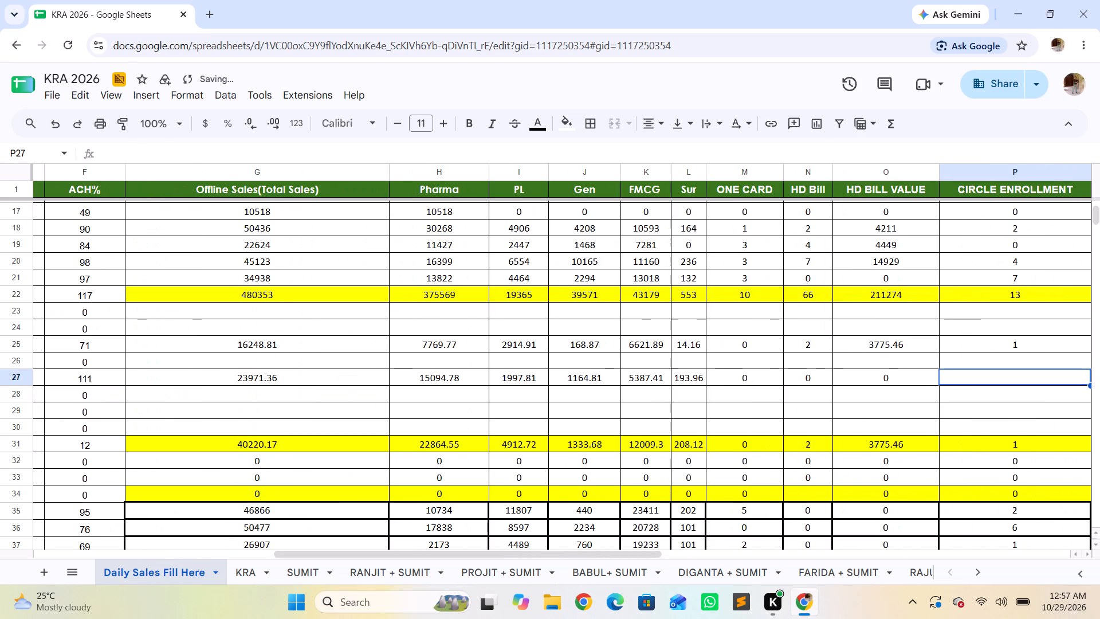
For NOONMATI, enter CIRCLE ENROLLMENT 0, VALUE DEAL 3 and BILL COUNT 36.
key("0")
key("Right")
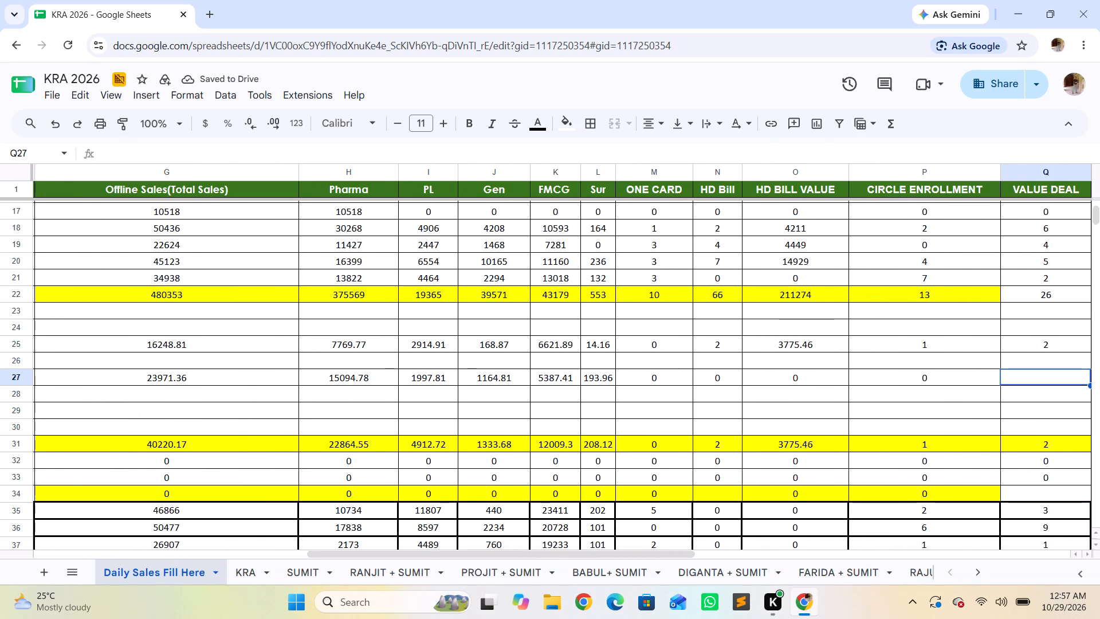
key("3")
key("Right")
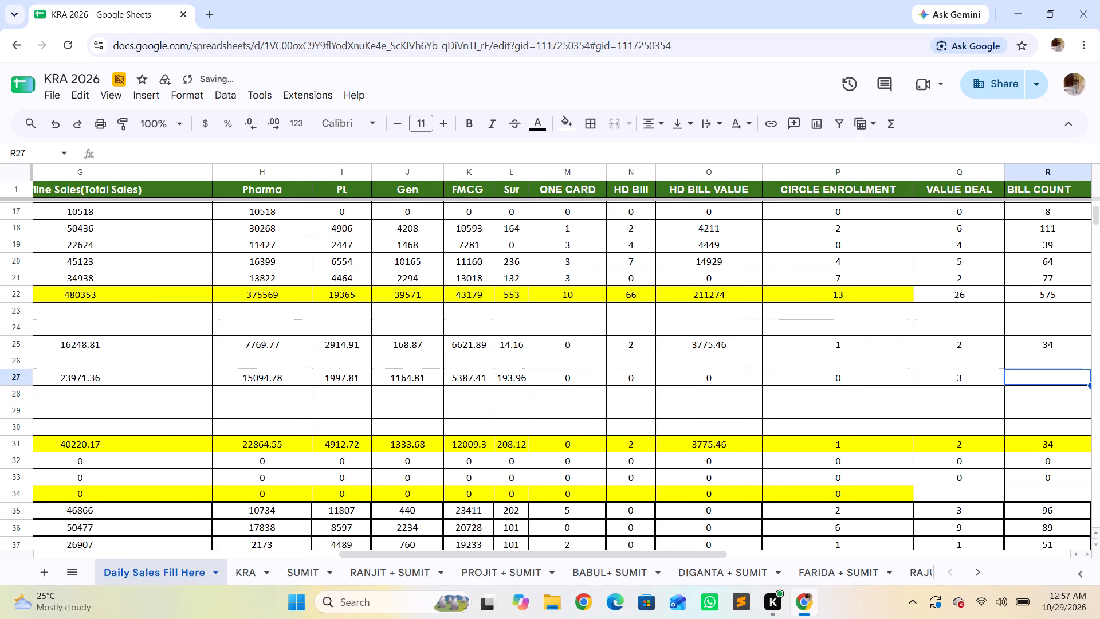
type("36")
key("Right")
key("Right")
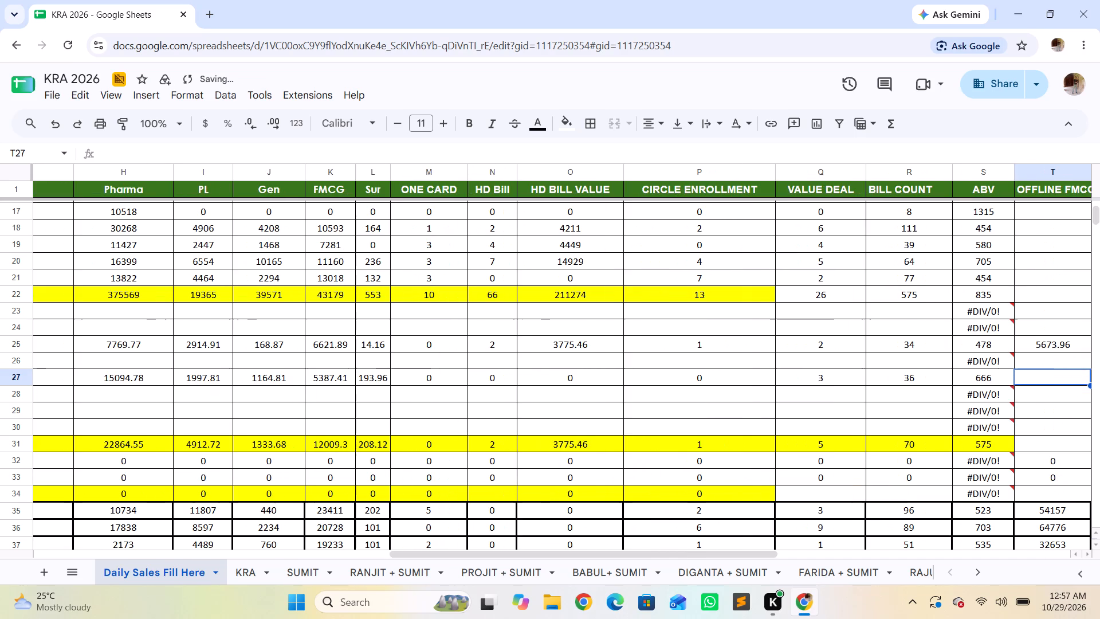
For NOONMATI, enter offline FMCG 4854.41 and online FMCG 533.
type("4854.41")
key("Right")
type("533")
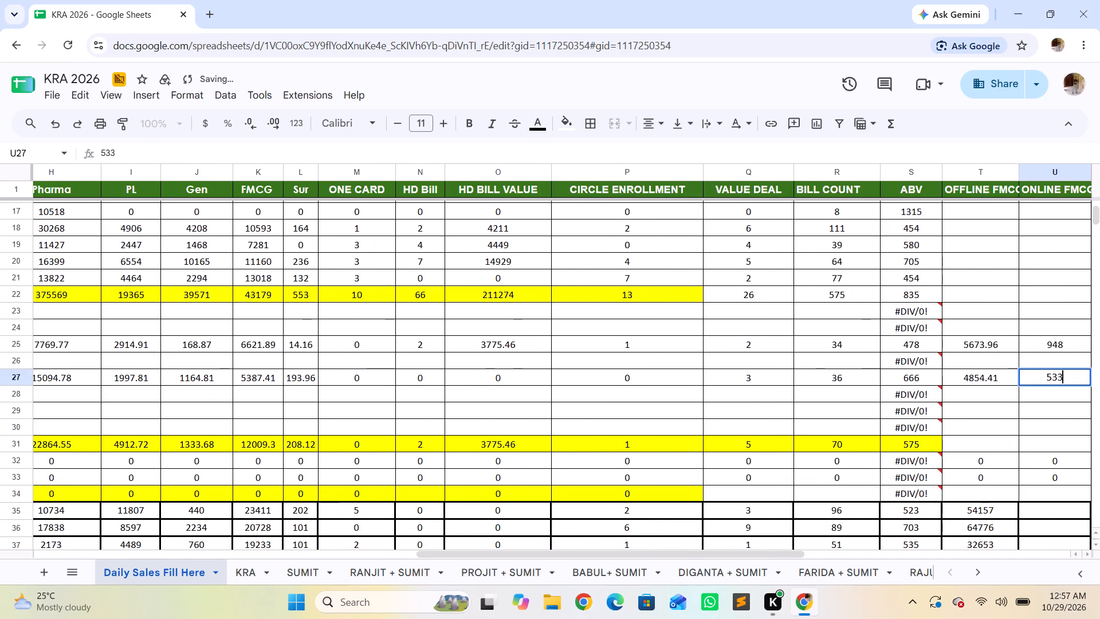
key("Right")
For DHAKAI PATTY,NAGAON, enter Offline Sales (Total Sales) 40335, Pharma 22953 and PL 4241.
key("Left")
key("Left")
key("Left")
key("Left")
key("Left")
key("Left")
key("Left")
key("Left")
key("Left")
key("Left")
key("Left")
key("Left")
key("Left")
key("Left")
key("Left")
key("Left")
key("Left")
key("Left")
key("Left")
key("Left")
key("Right")
key("Right")
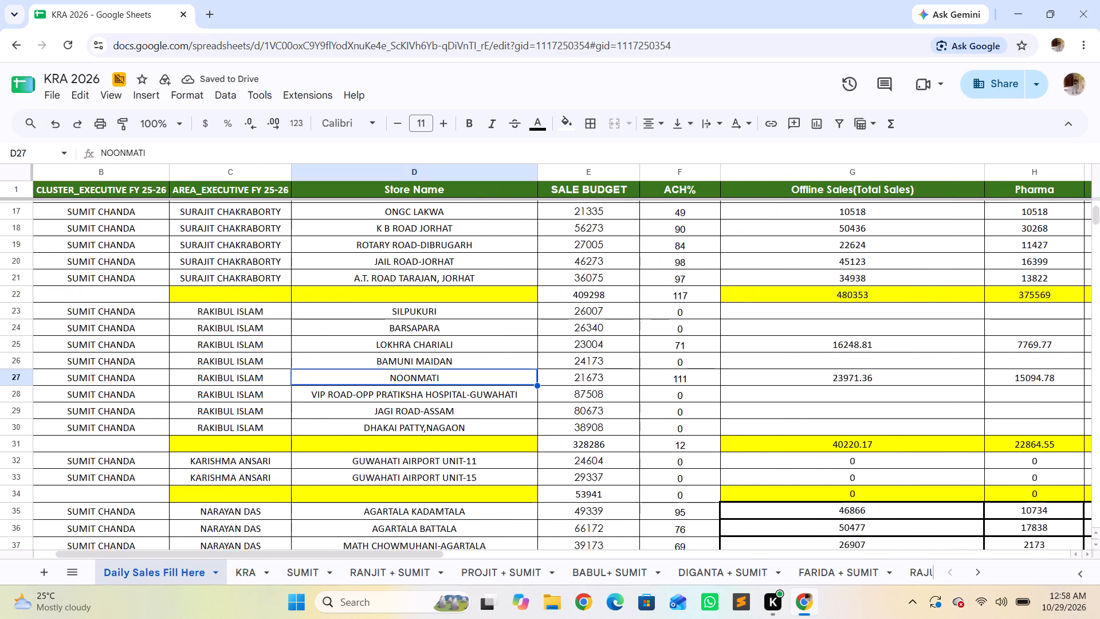
key("Down")
key("Down")
key("Down")
key("Right")
key("Right")
key("Right")
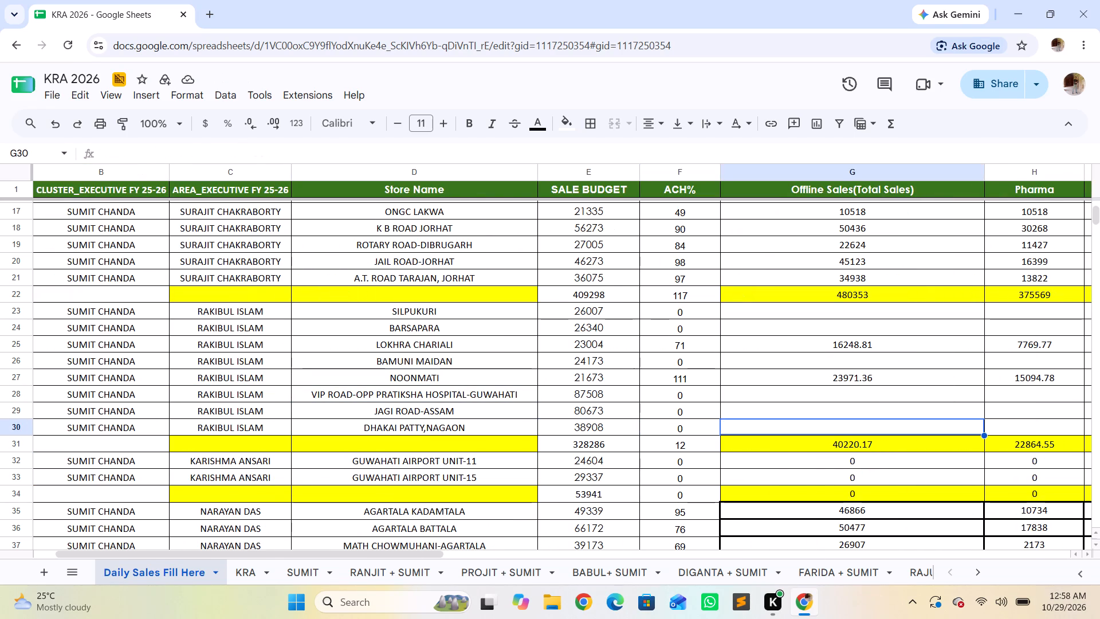
type("40335")
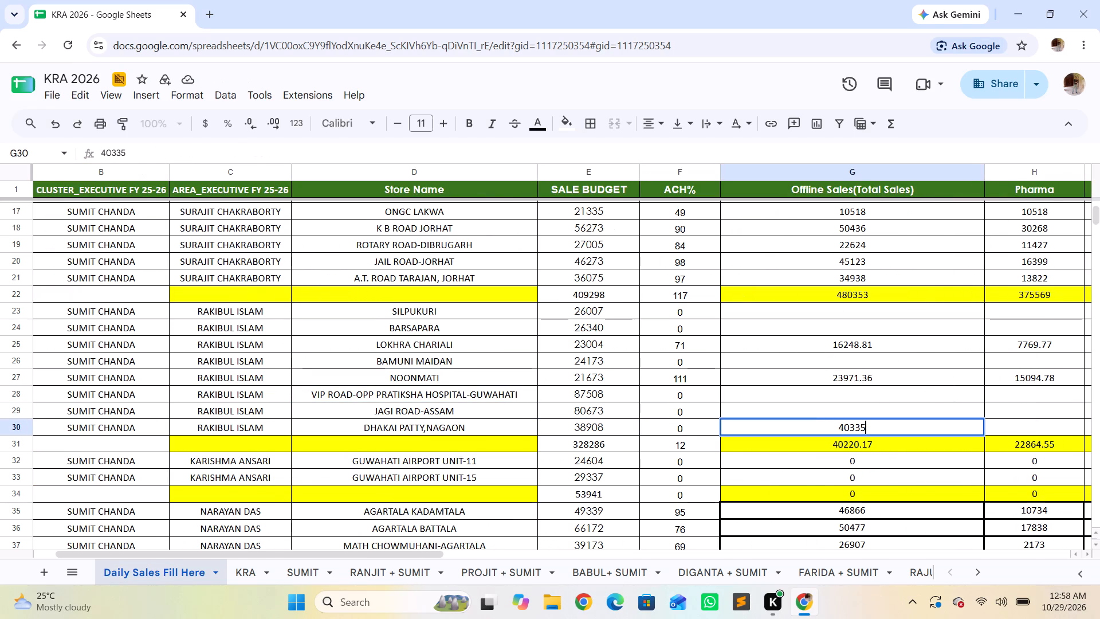
key("Right")
type("22953")
key("Right")
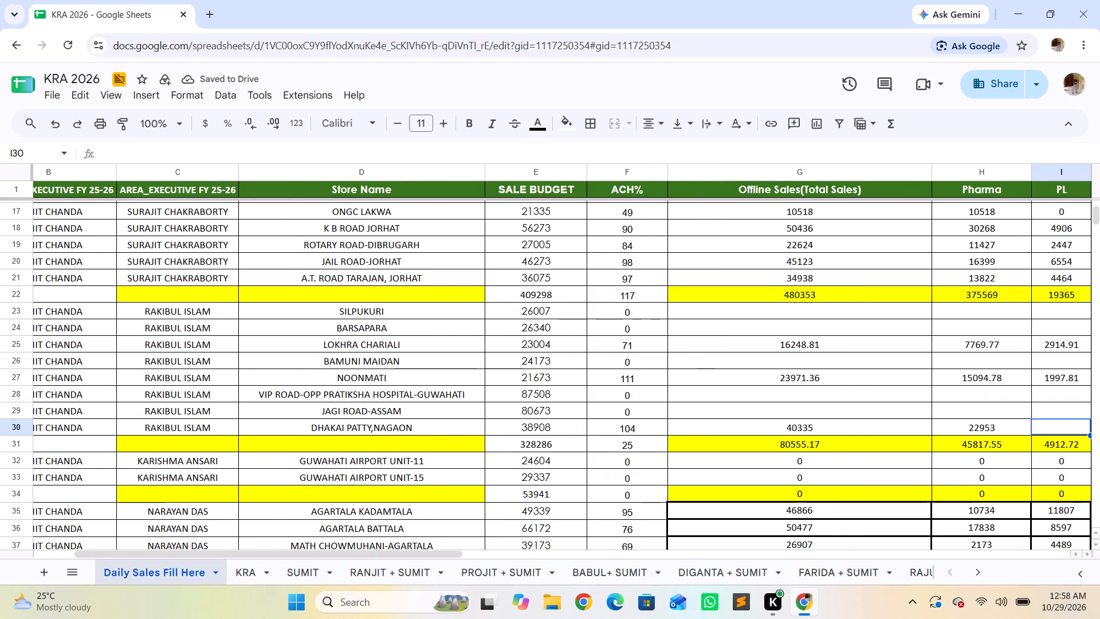
type("4241")
key("Right")
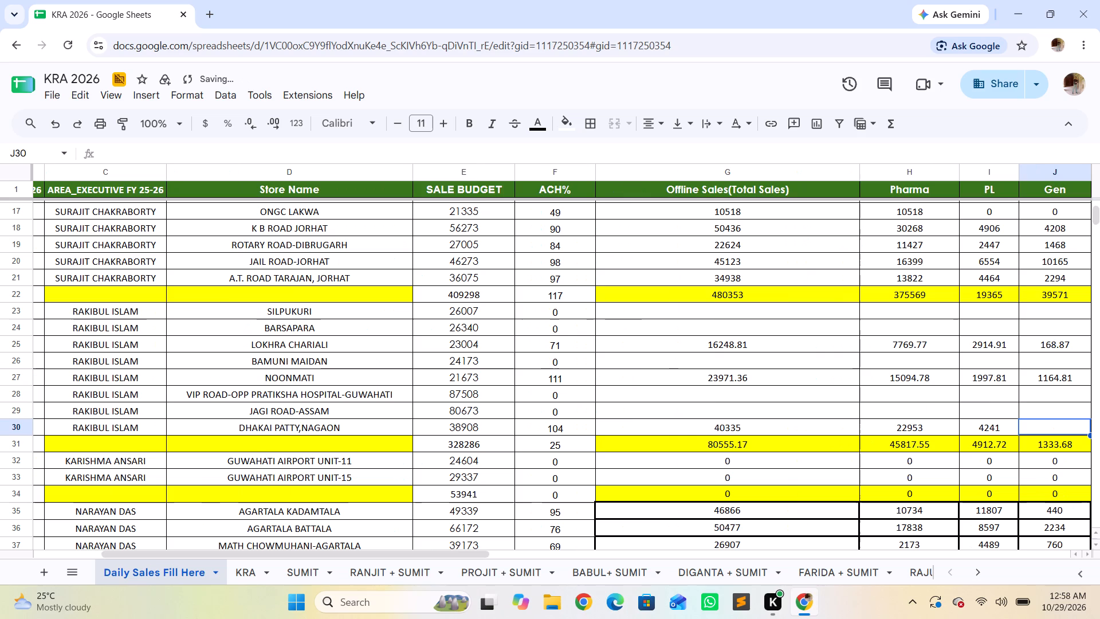
For DHAKAI PATTY,NAGAON, enter Gen 1055 and FMCG 11262.
type("1055")
key("Right")
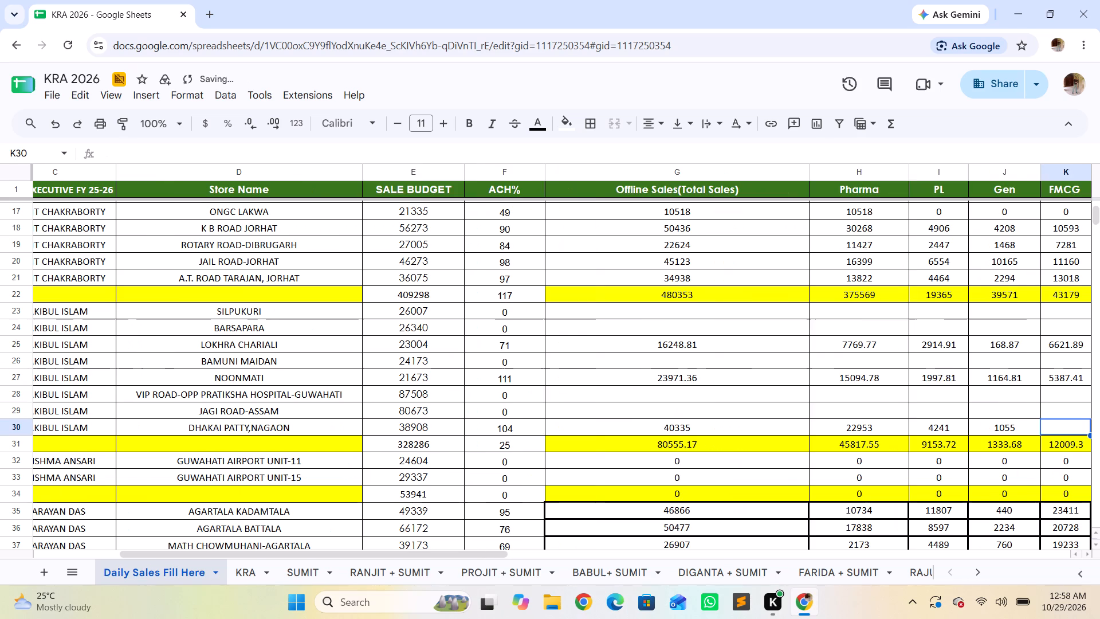
type("11262")
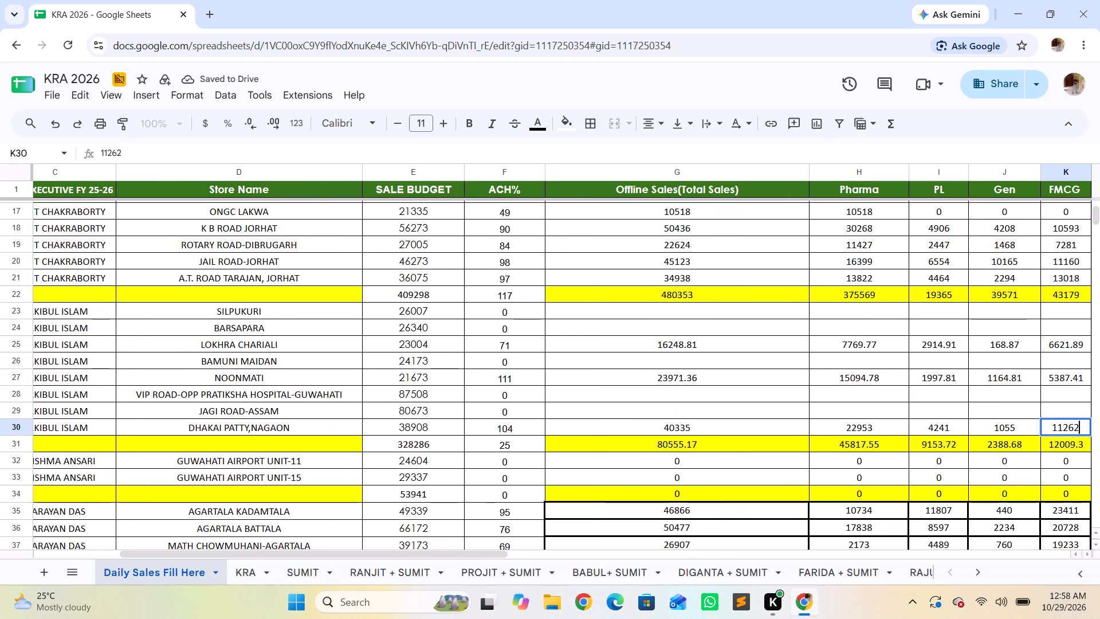
key("Right")
Copy the FMCG value in the DHAKAI PATTY,NAGAON row.
key("Left")
key("ctrl+c")
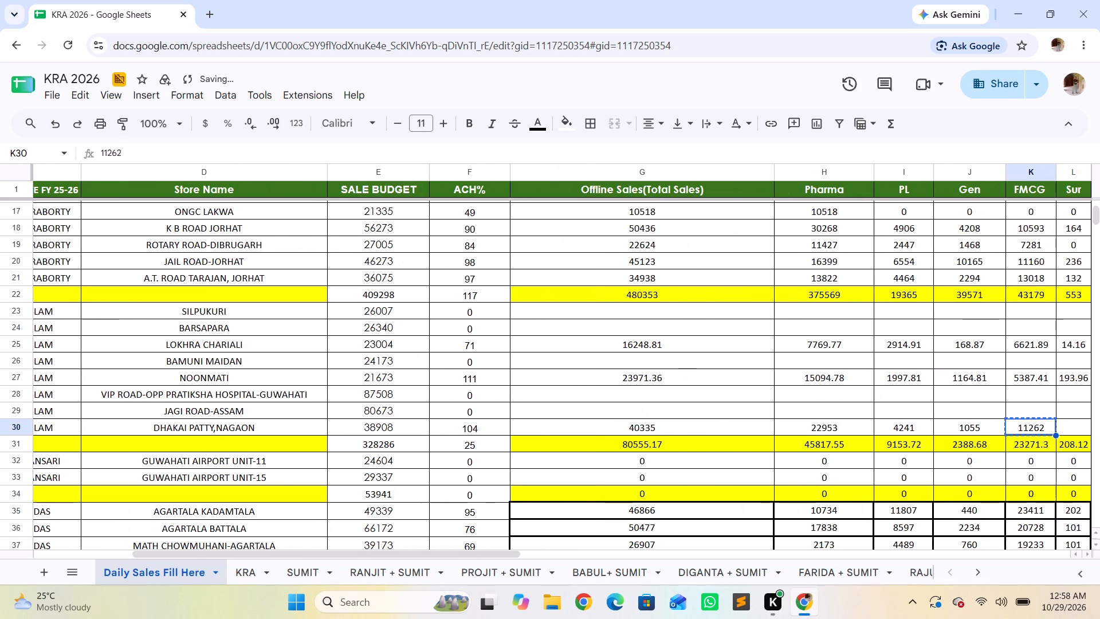
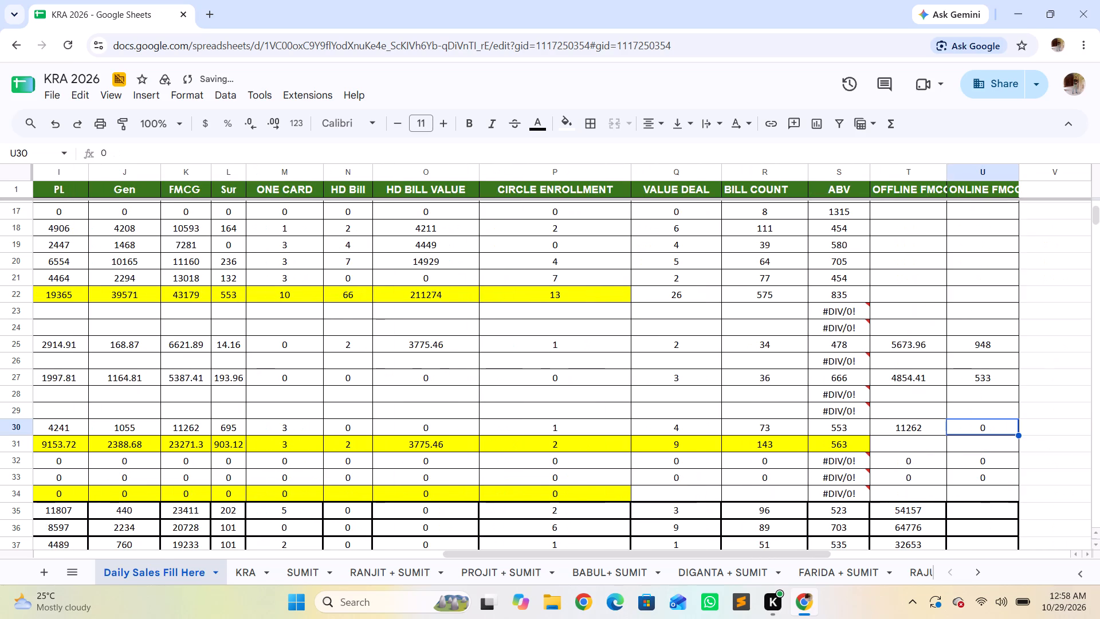
For BAMUNI MAIDAN, enter Offline Sales (Total Sales) 18703.69, Pharma 6517.50 and PL 4542.43.
key("Right")
key("Right")
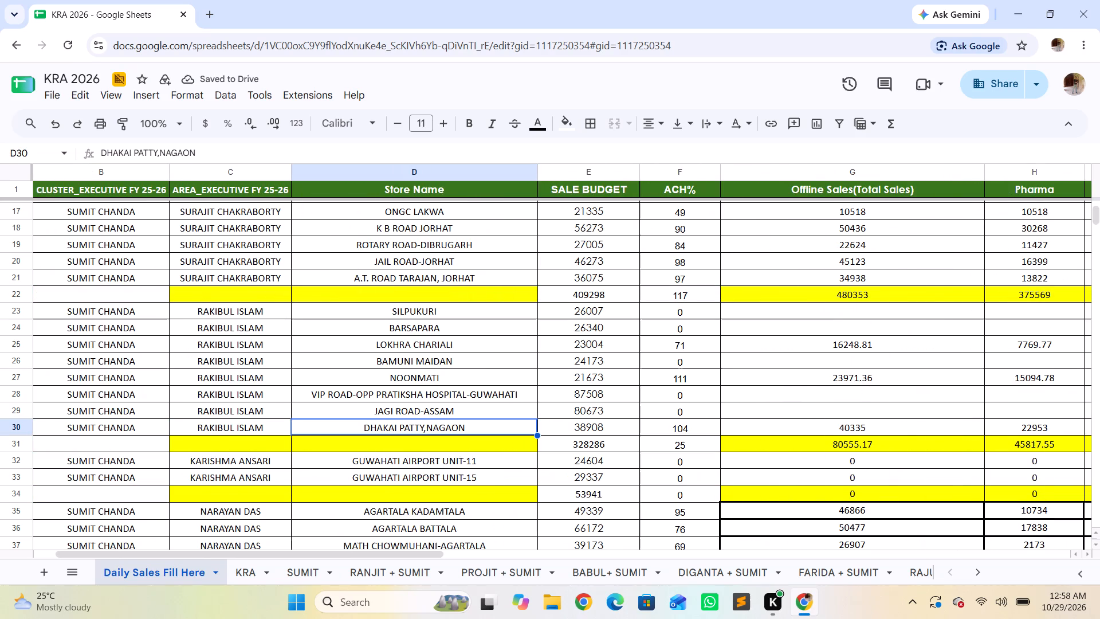
key("Up")
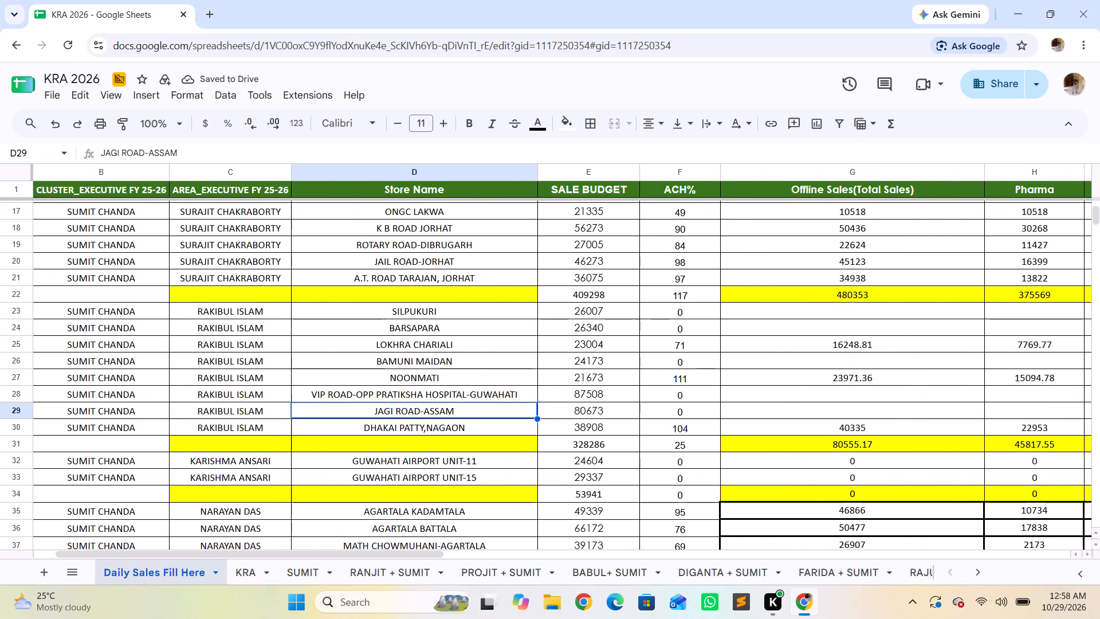
key("Up")
key("Up")
key("Up")
key("Right")
key("Right")
key("Right")
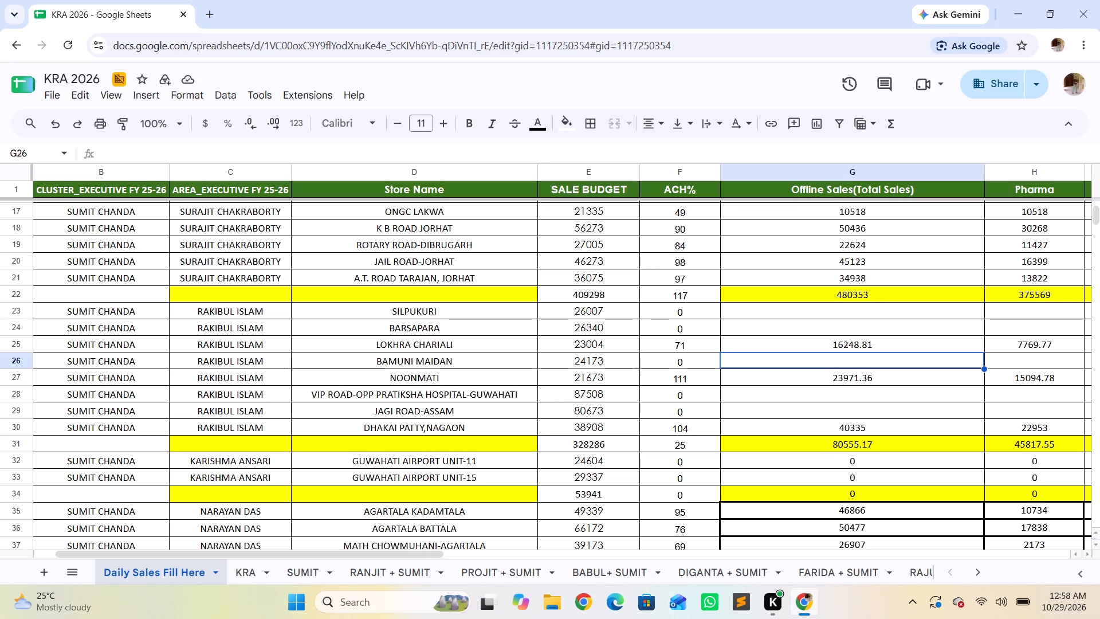
type("18703.69")
key("Right")
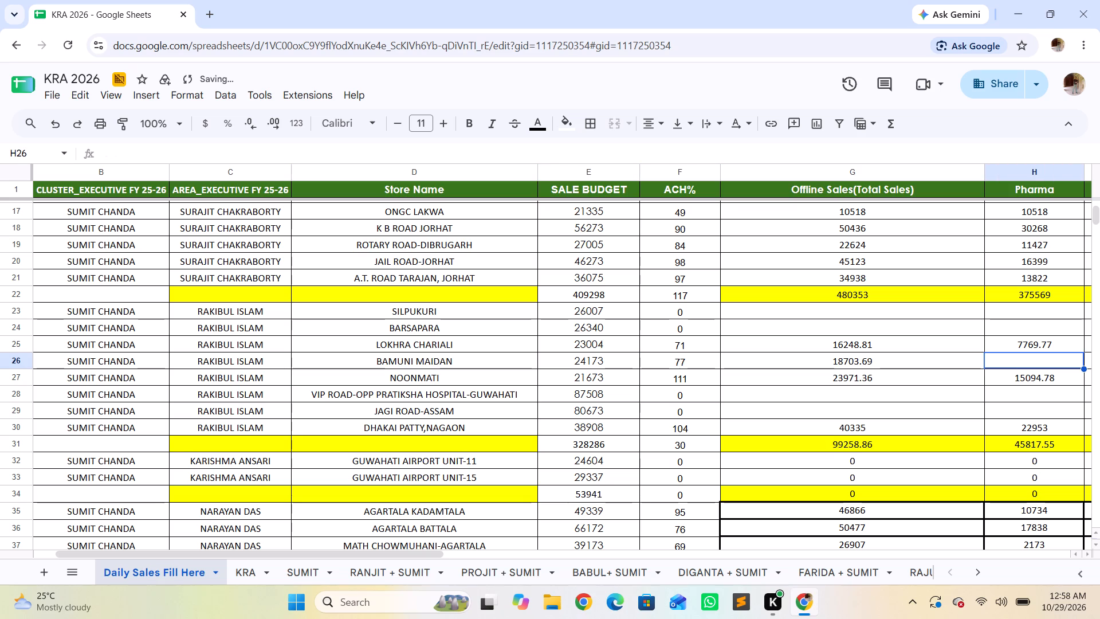
type("6517.50")
key("Right")
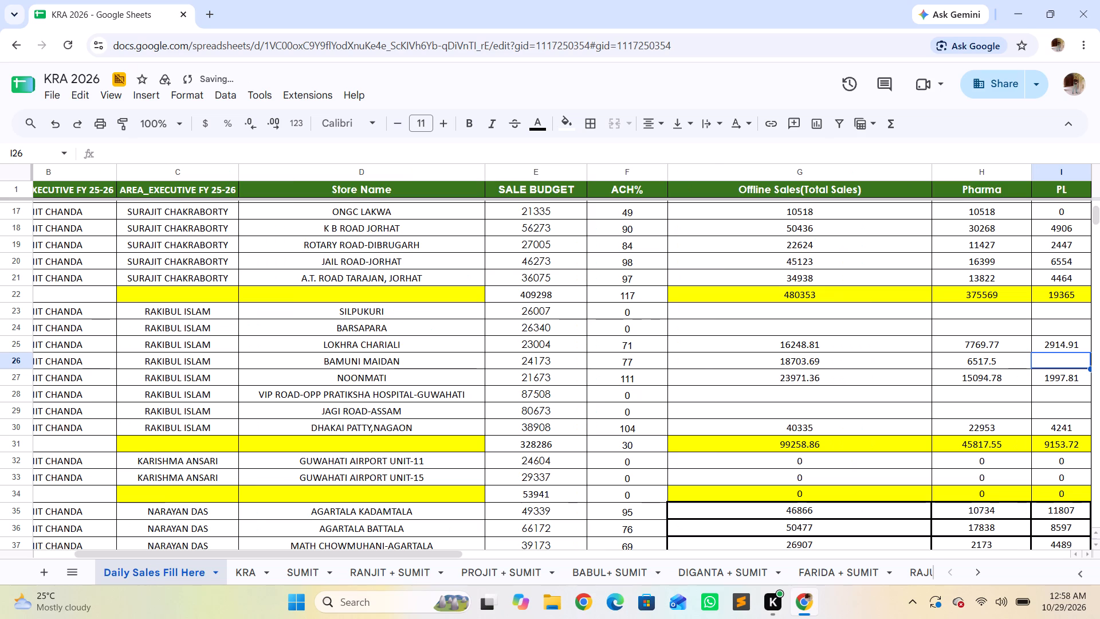
type("4542.43")
key("Right")
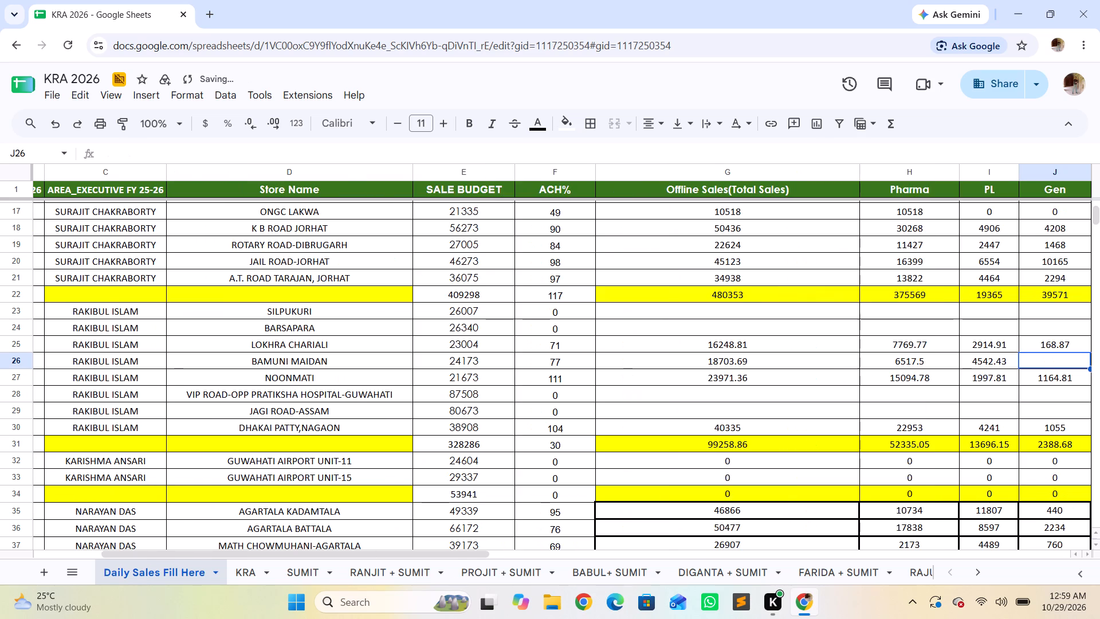
For BAMUNI MAIDAN, enter Gen 343.87 and FMCG 7005.81, and copy that FMCG value.
type("343.87")
key("Right")
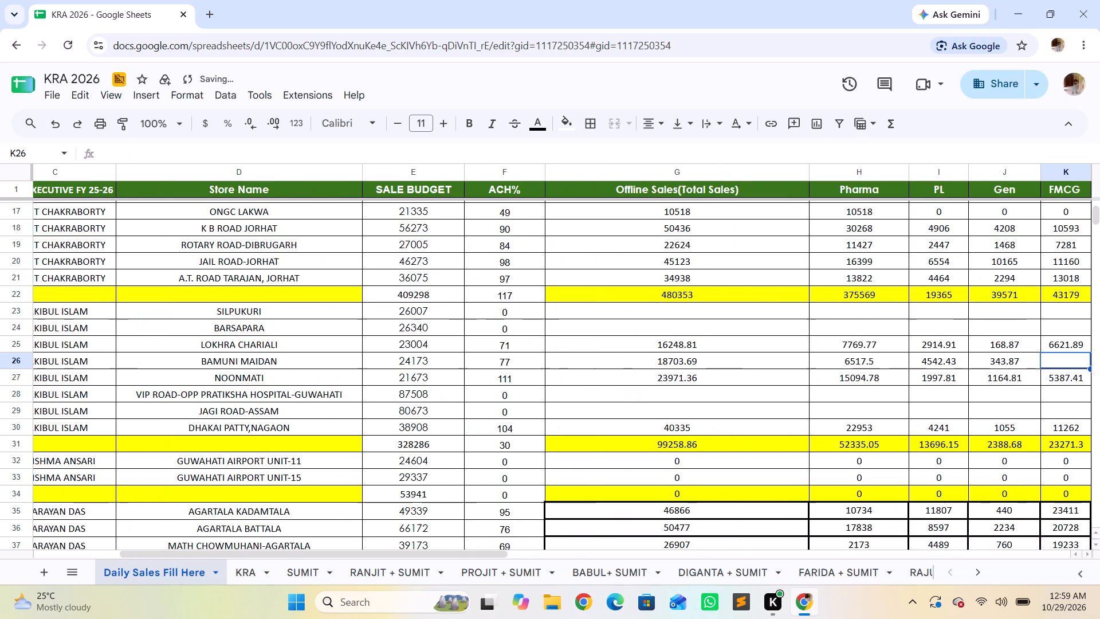
type("7005.81")
key("Right")
key("Left")
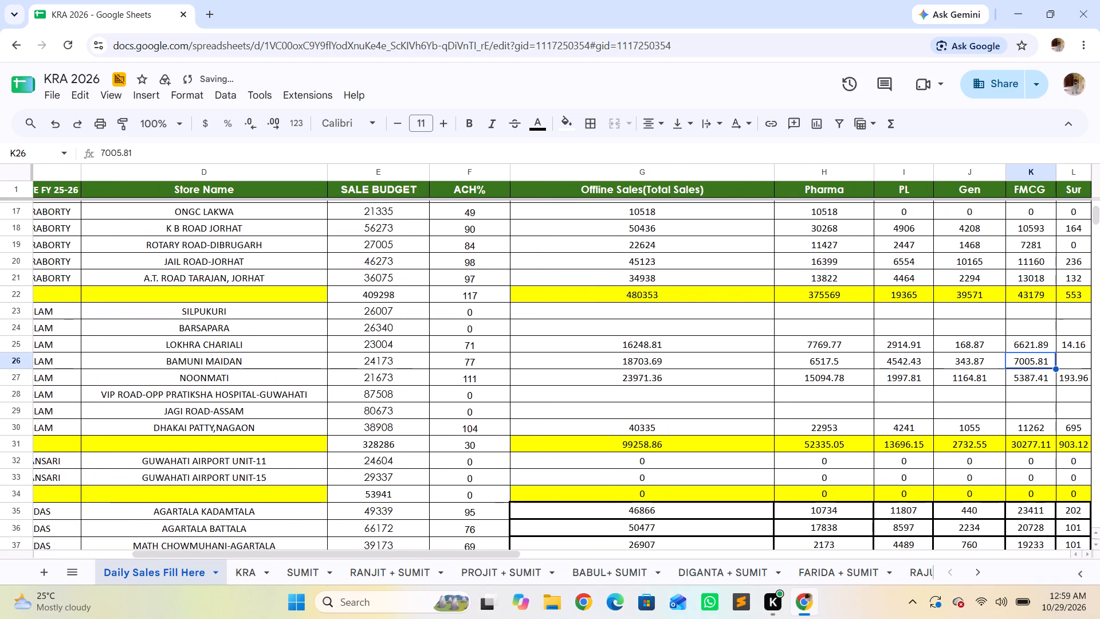
key("ctrl+c")
For BAMUNI MAIDAN, enter Sur 5.50, ONE CARD 0, HD Bill 0, HD BILL VALUE 0 and CIRCLE ENROLLMENT 2.
key("Right")
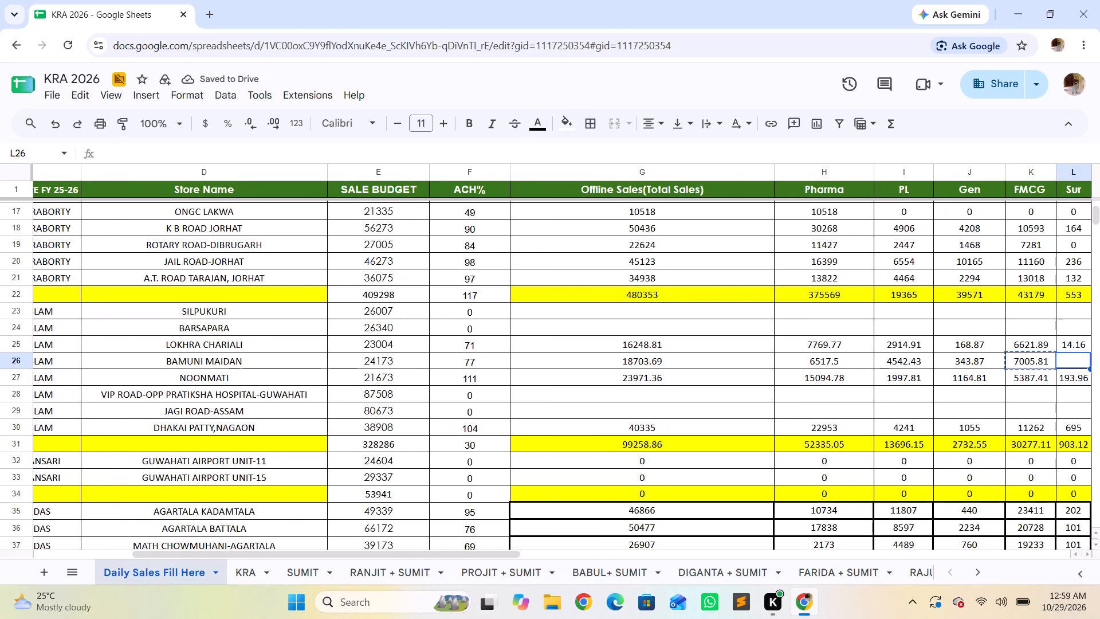
type("5.50")
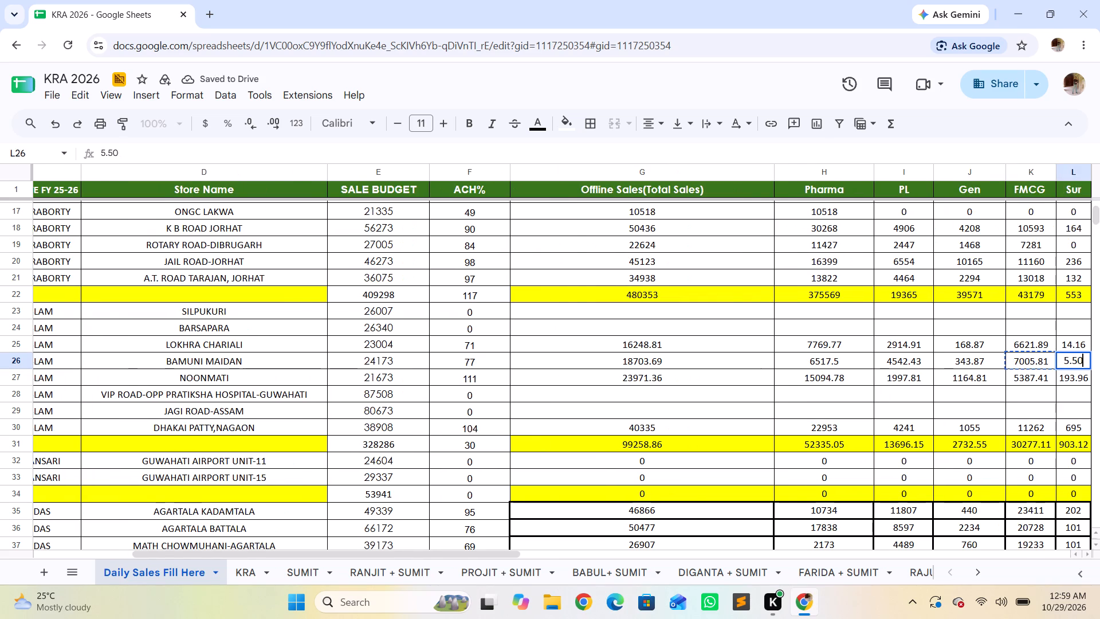
key("Right")
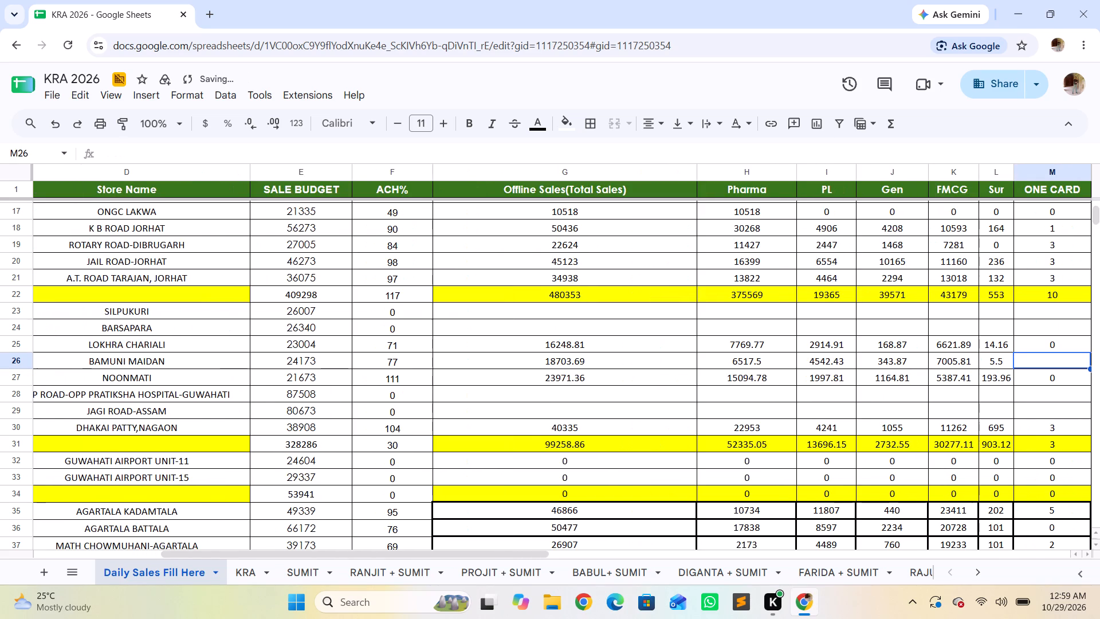
key("0")
key("Right")
key("0")
key("Right")
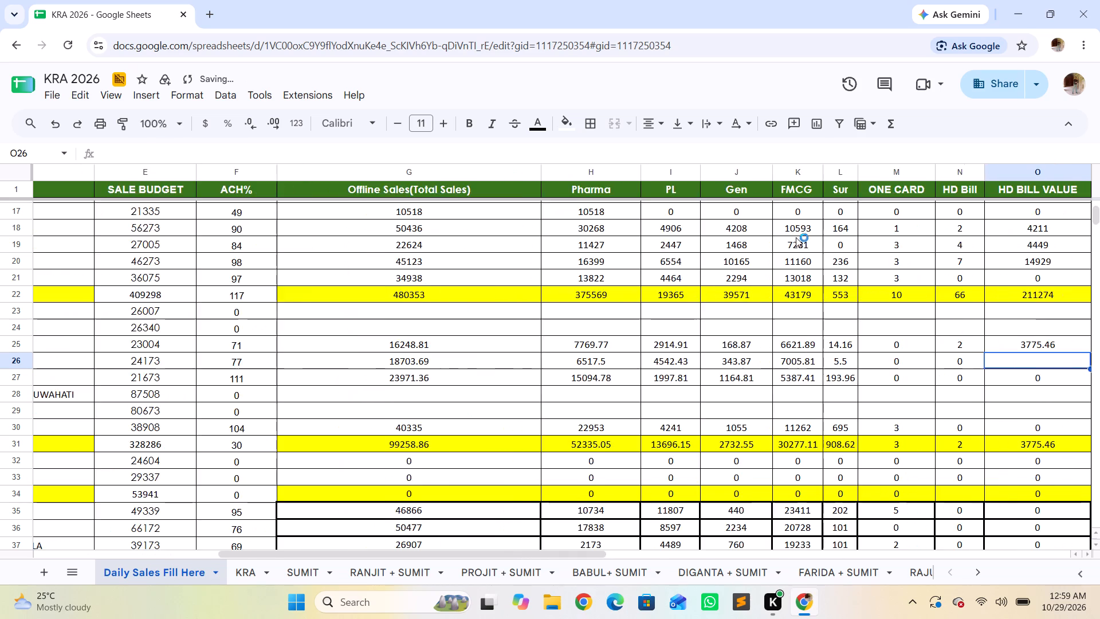
key("0")
key("Right")
key("2")
key("Right")
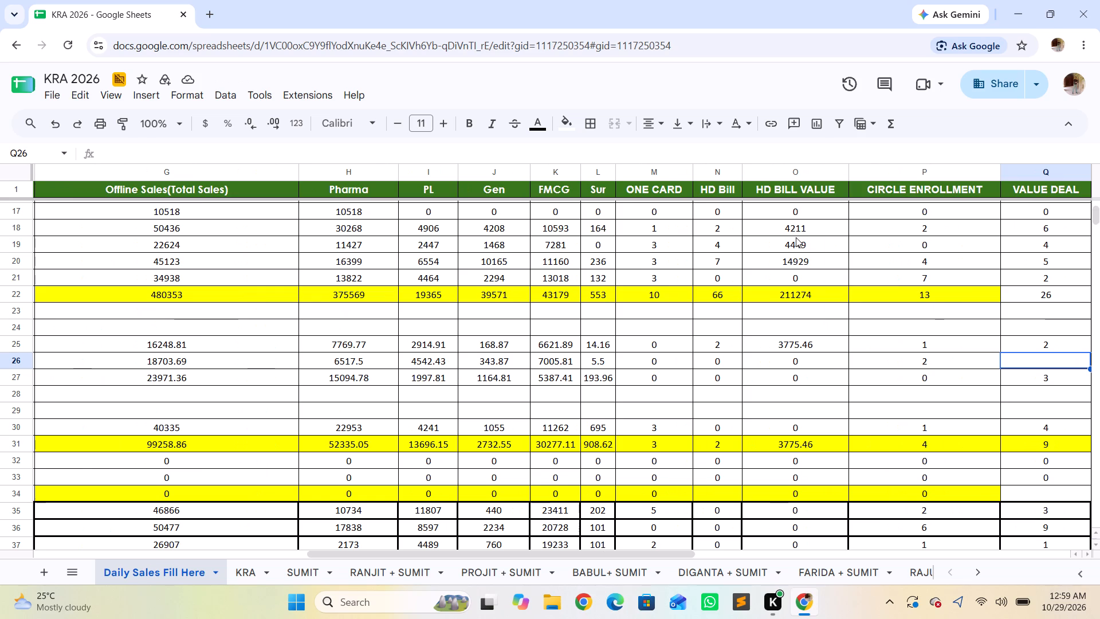
For BAMUNI MAIDAN, enter VALUE DEAL 27 and BILL COUNT 43.
type("27")
key("Right")
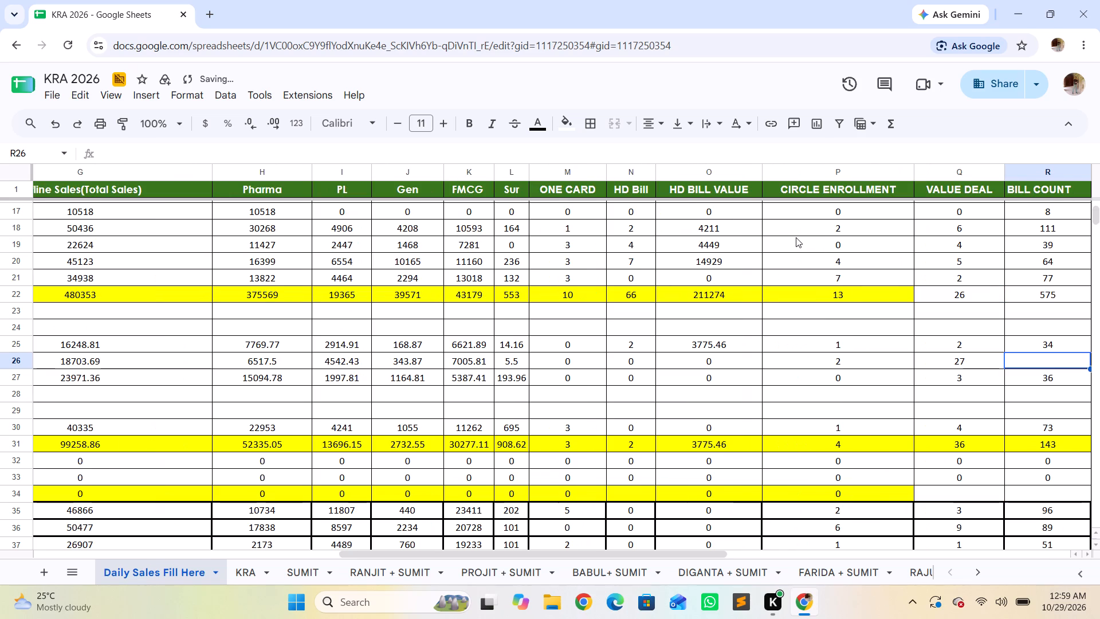
type("43")
key("Right")
For BAMUNI MAIDAN, paste the copied FMCG value as offline FMCG and enter online FMCG 0.
key("Right")
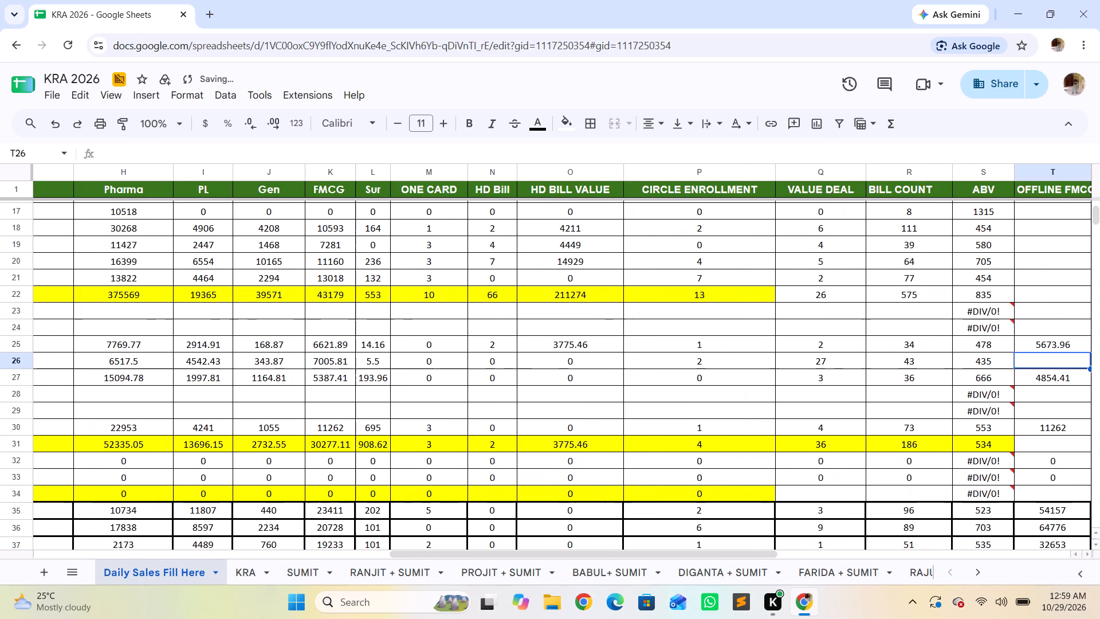
key("ctrl+v")
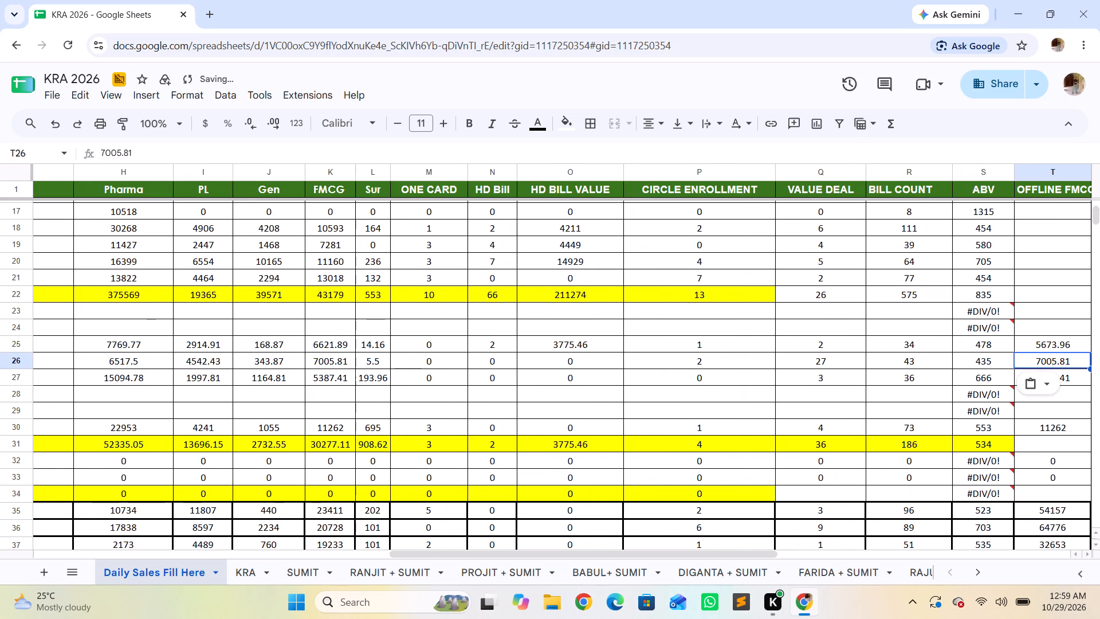
key("Right")
key("0")
key("Right")
Go to the empty sales figures in the SILPUKURI row.
key("Left")
key("Left")
key("Left")
key("Left")
key("Left")
key("Left")
key("Left")
key("Left")
key("Left")
key("Left")
key("Left")
key("Left")
key("Left")
key("Left")
key("Left")
key("Left")
key("Left")
key("Left")
key("Left")
key("Left")
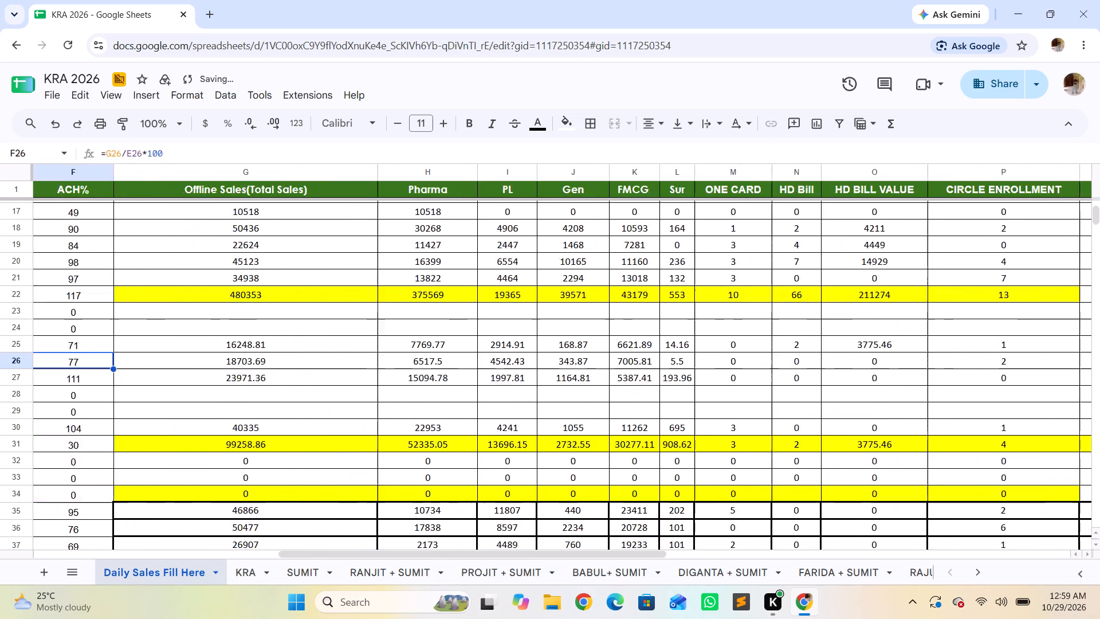
key("Right")
key("Right")
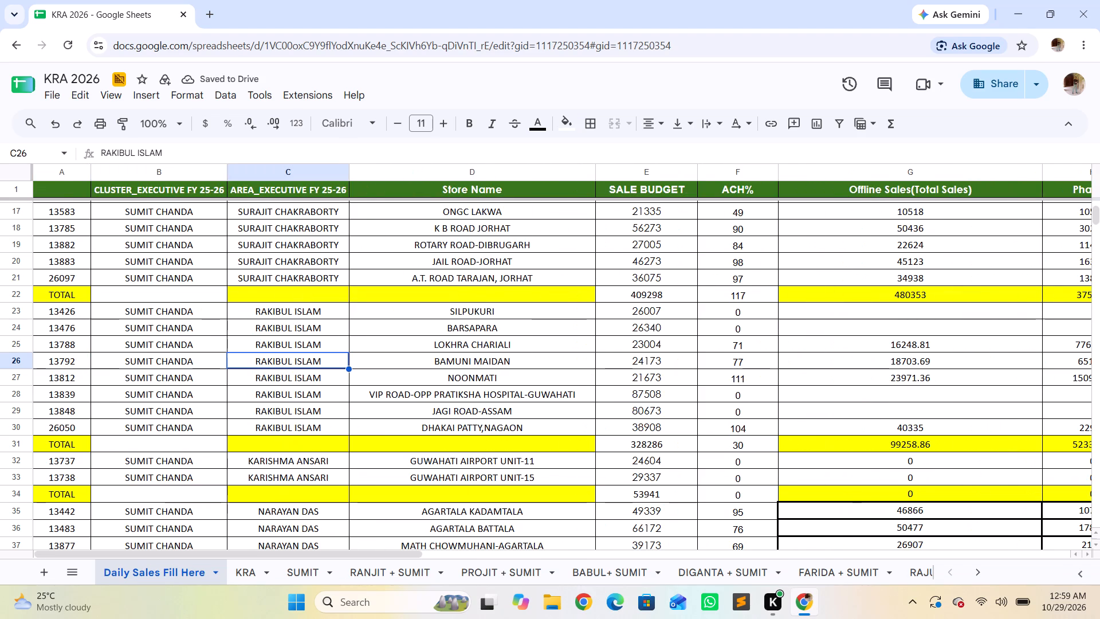
key("Right")
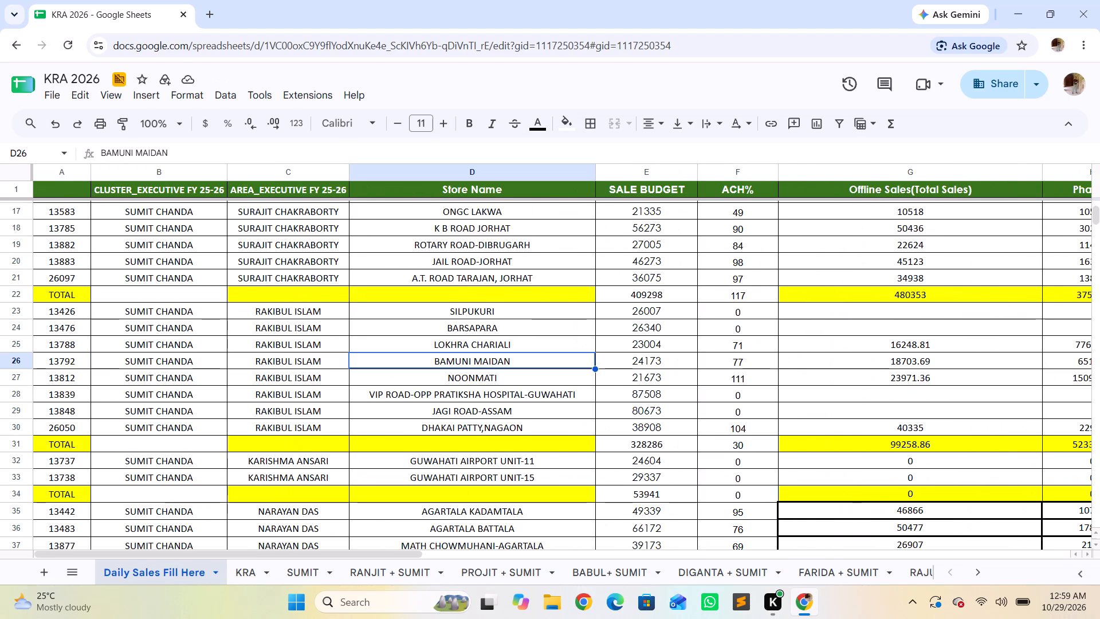
key("Up")
key("Up")
key("Up")
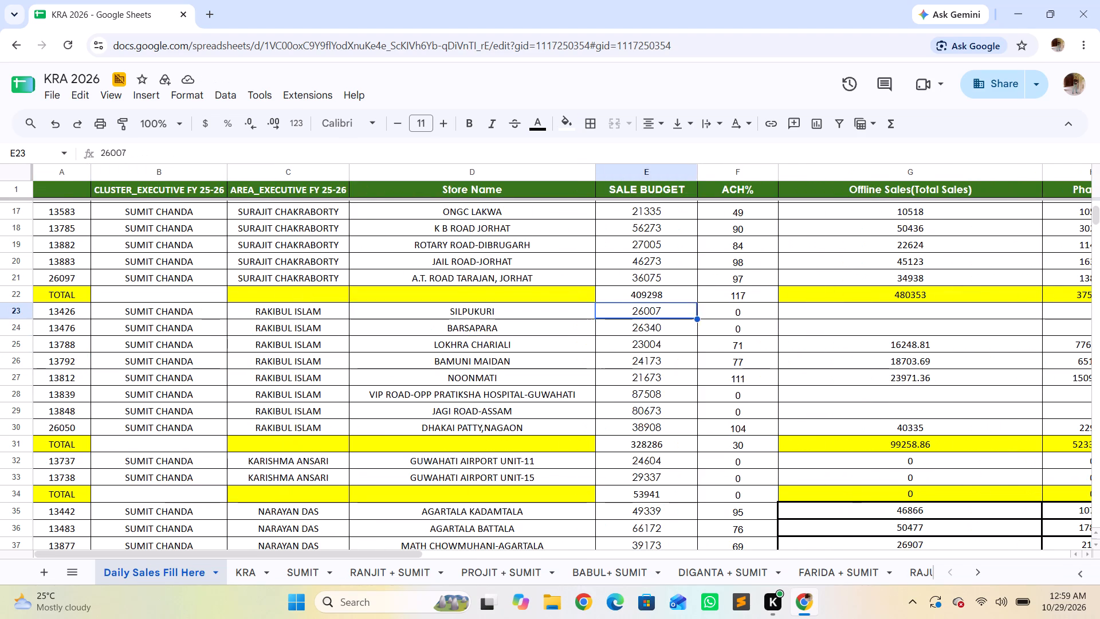
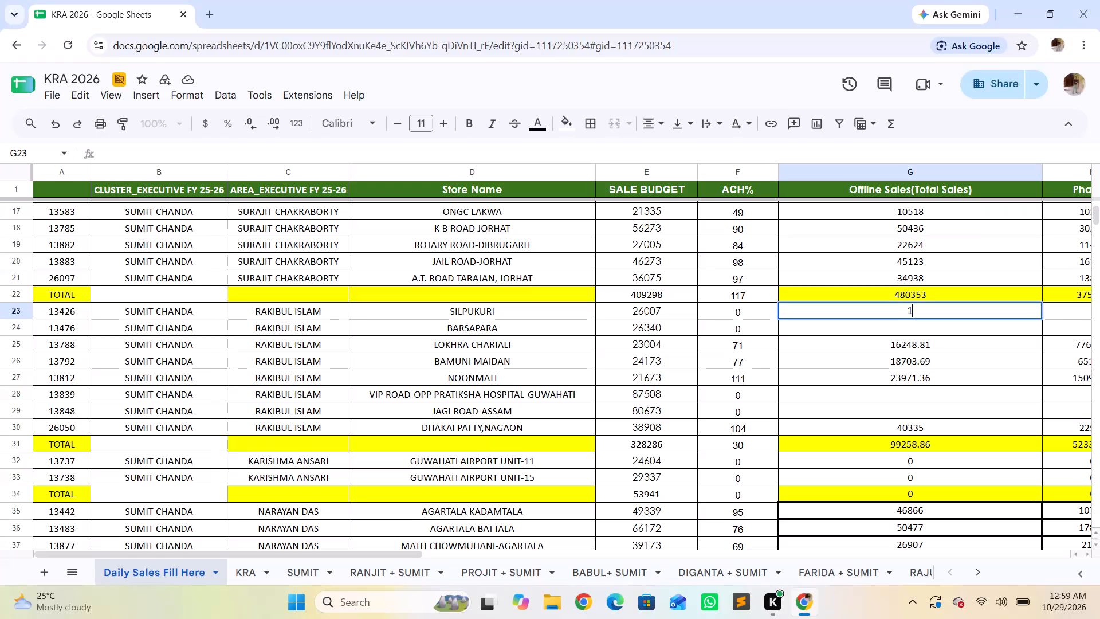
For SILPUKURI, enter Offline Sales 19244.59, Pharma 13260.76, PL 902, Gen 612.15 and FMCG 4278.85.
type("9244")
type(".59")
key("Right")
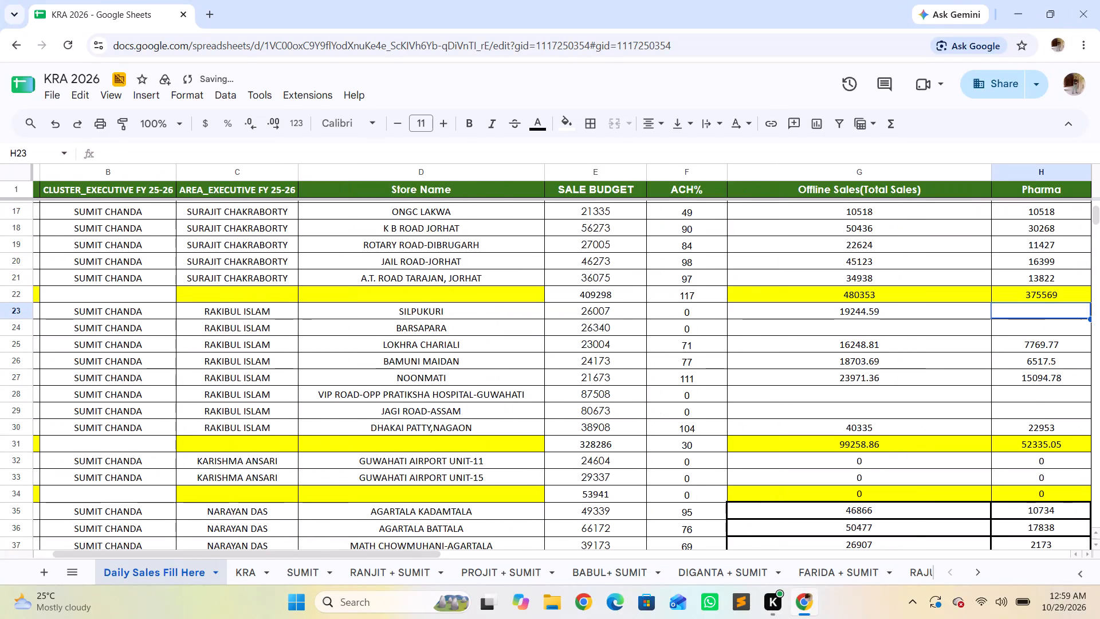
type("13260.76")
key("Right")
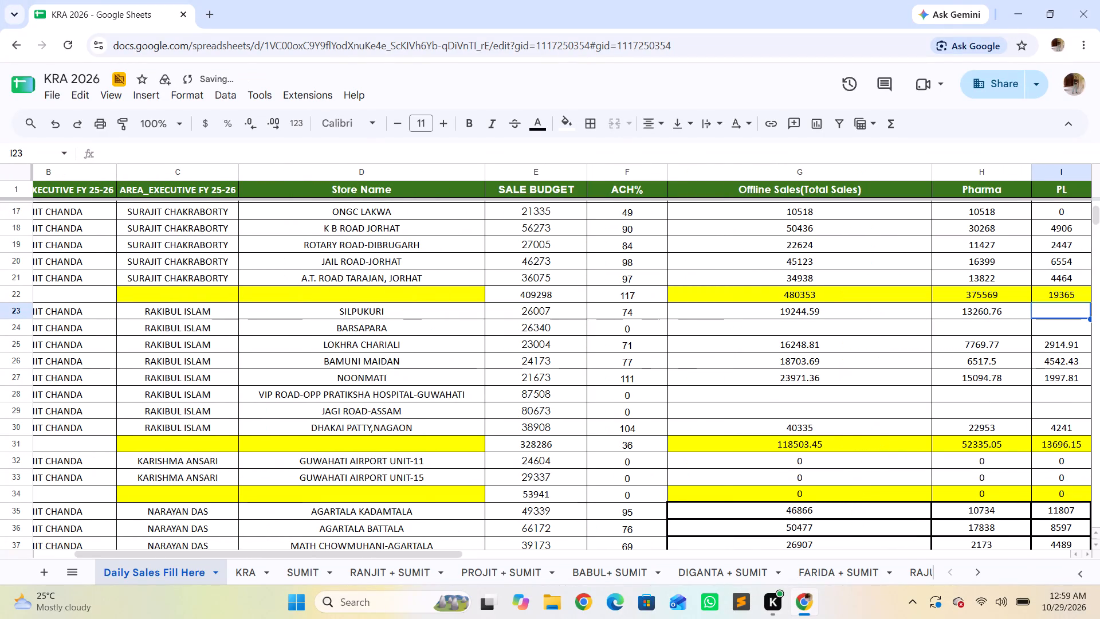
type("902")
key("Right")
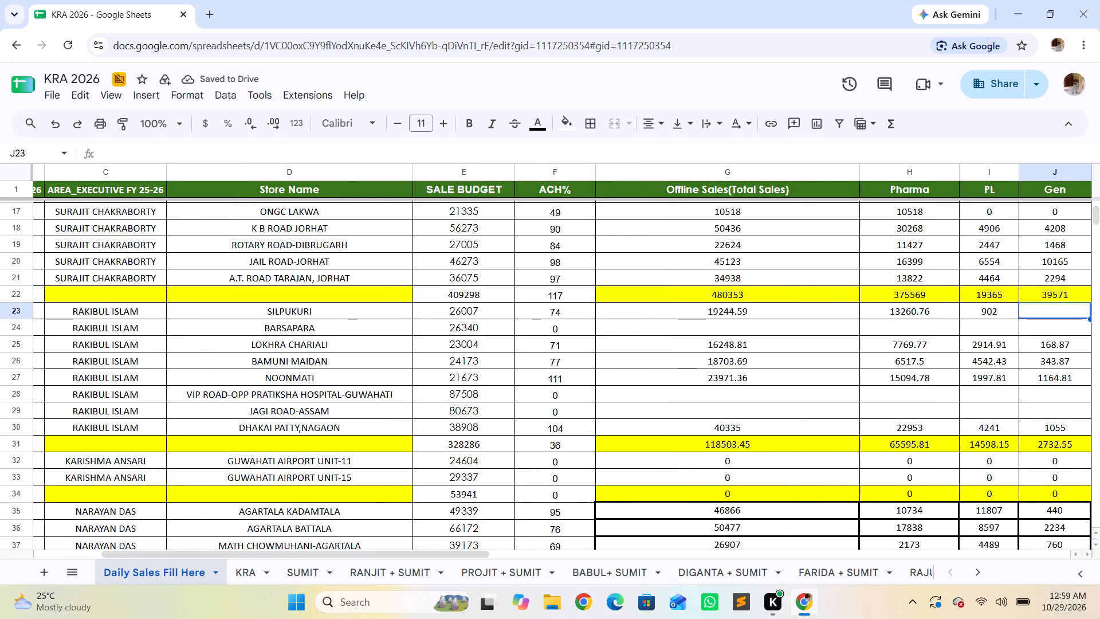
type("612.15")
key("Right")
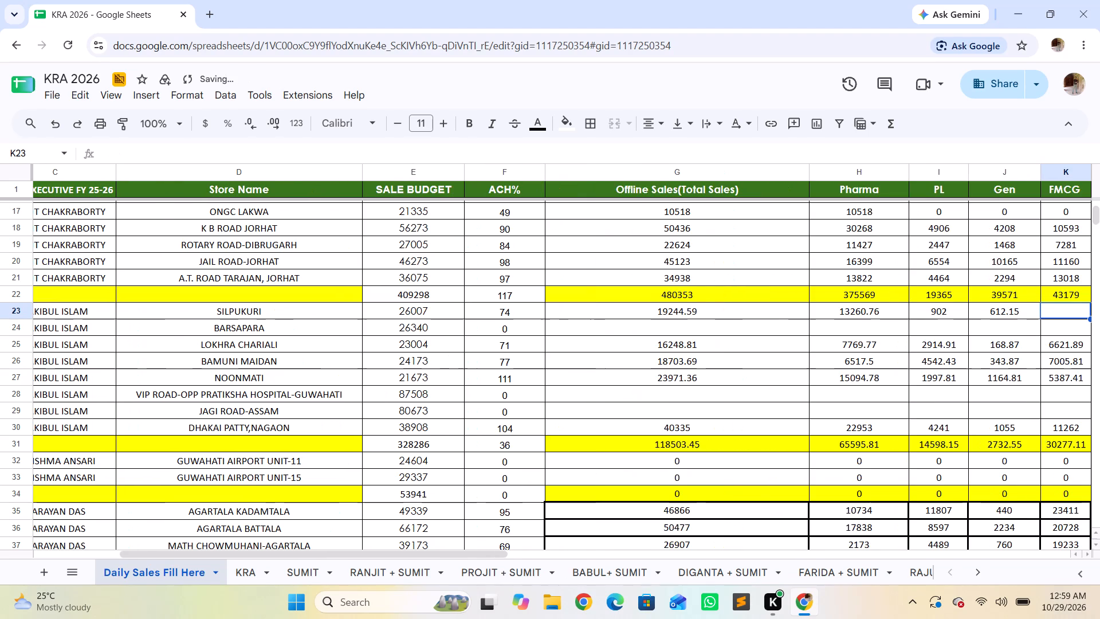
type("4278.85")
key("Right")
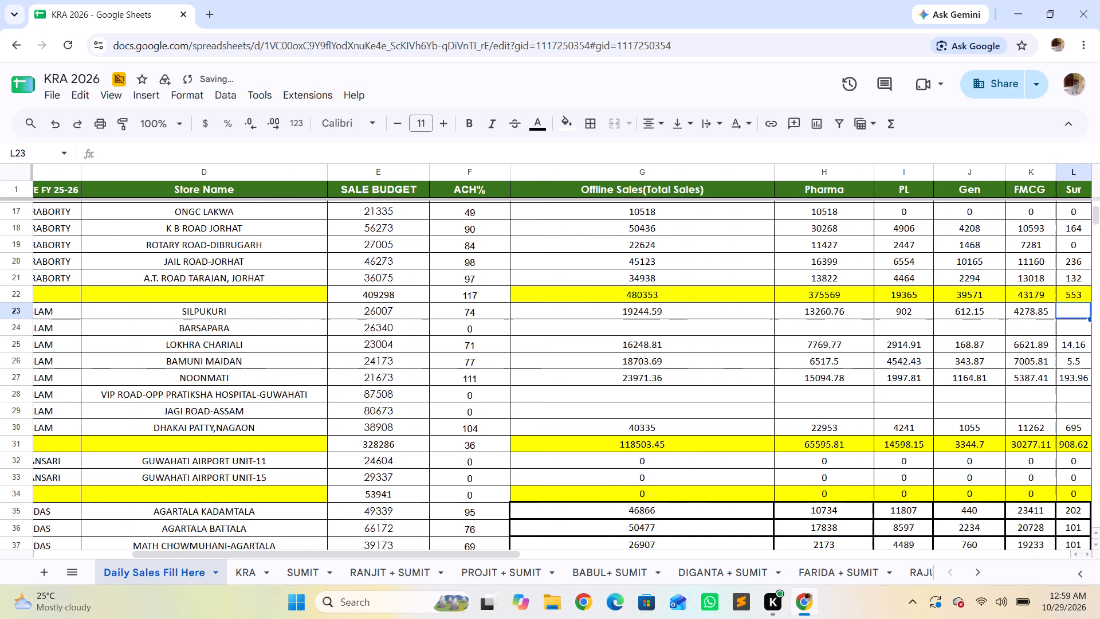
For SILPUKURI, enter Sur 60.33, ONE CARD 0, HD Bill 3, HD BILL VALUE 8757.34 and CIRCLE ENROLLMENT 0.
type("60.33")
key("Right")
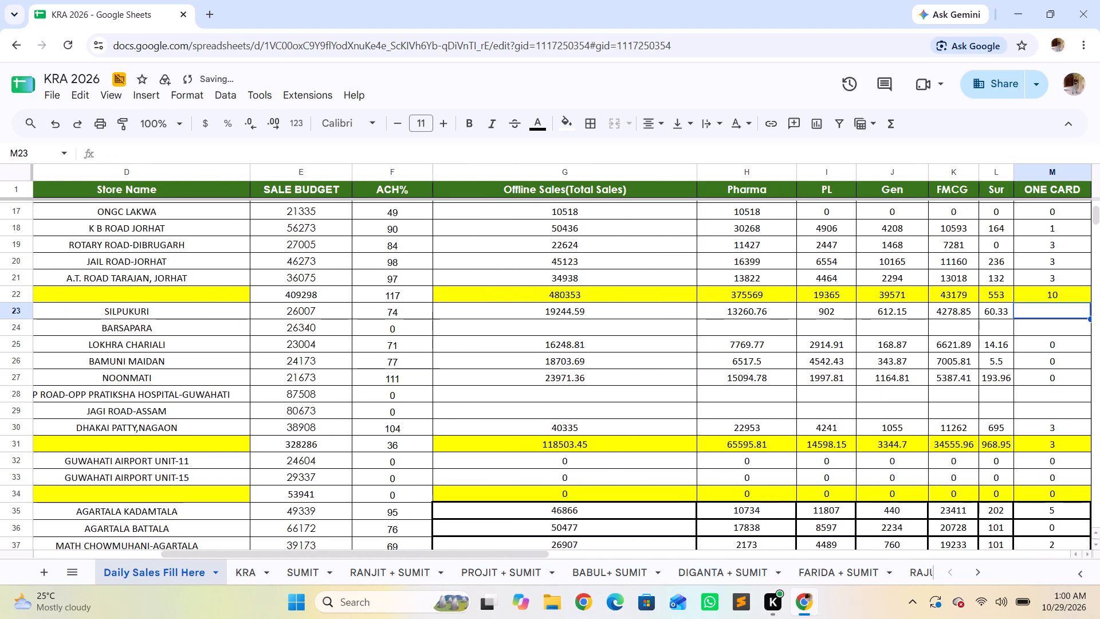
key("0")
key("Right")
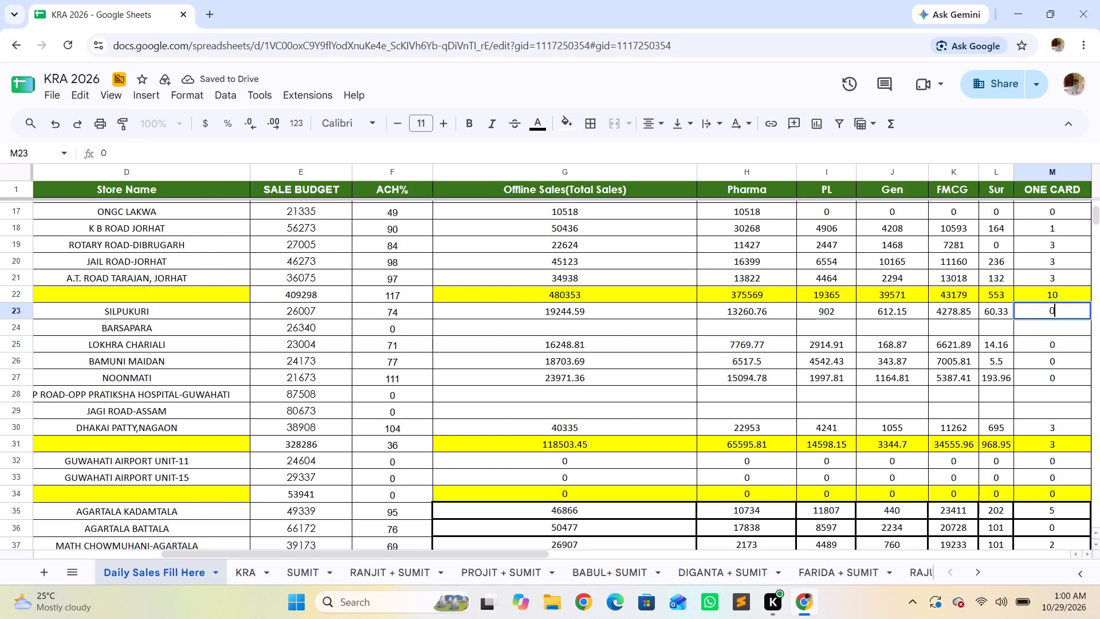
key("3")
key("Right")
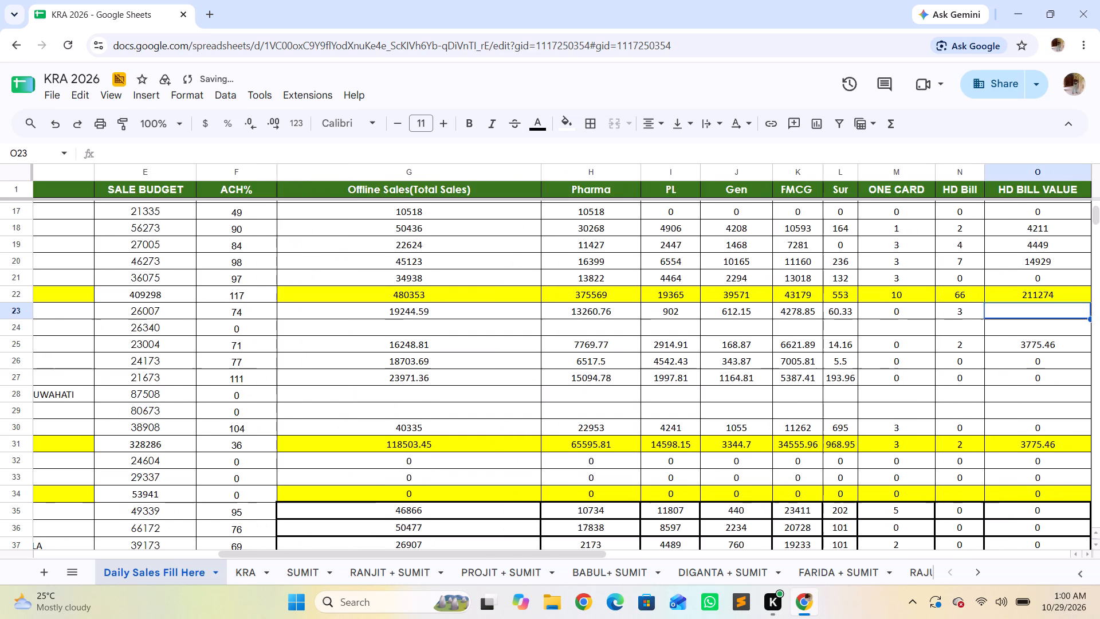
type("8757.34")
key("Right")
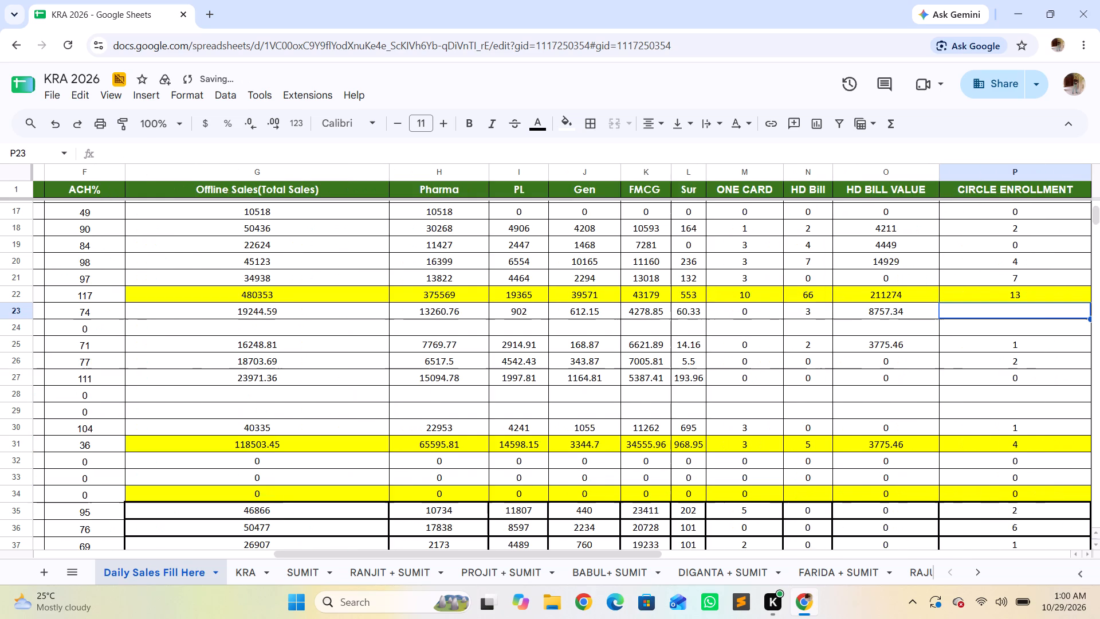
key("0")
key("Right")
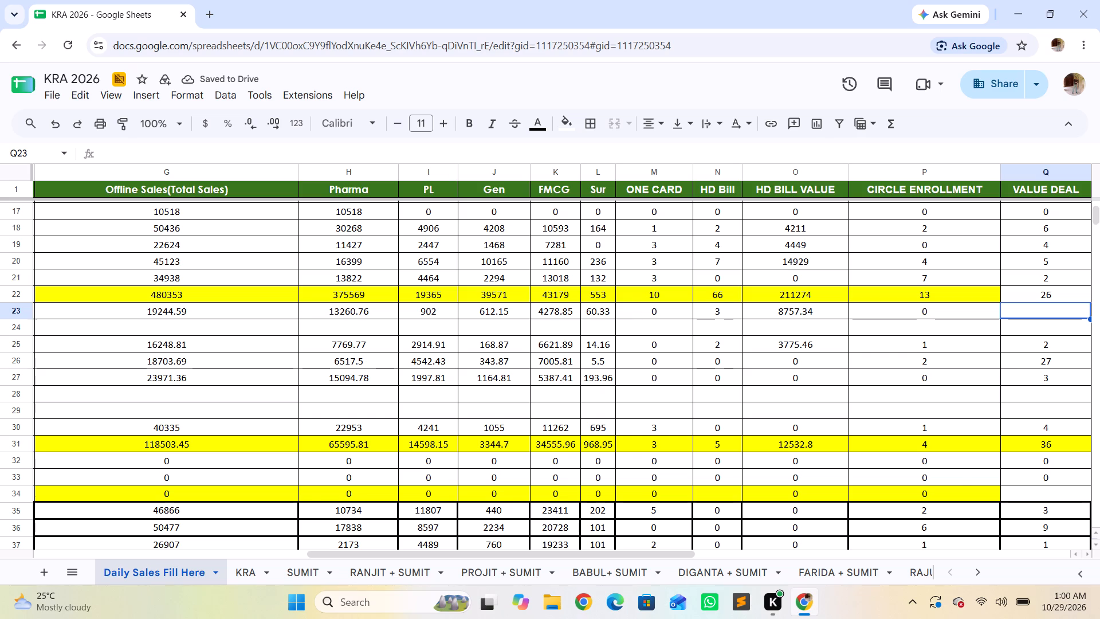
For SILPUKURI, enter VALUE DEAL 6 and BILL COUNT 41.
key("6")
key("Right")
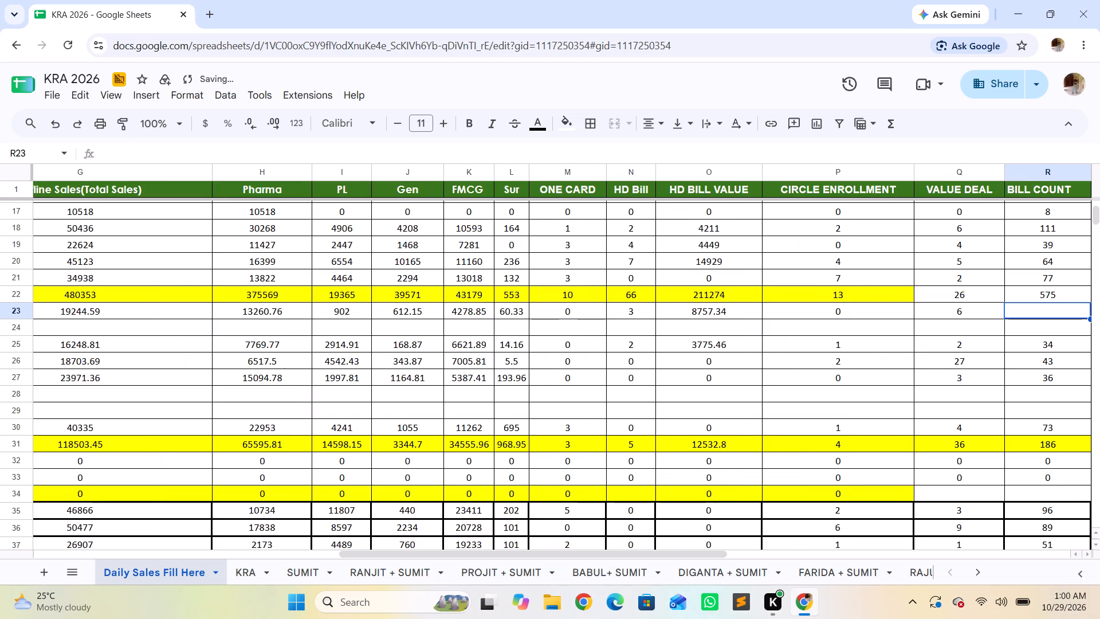
type("41")
key("Right")
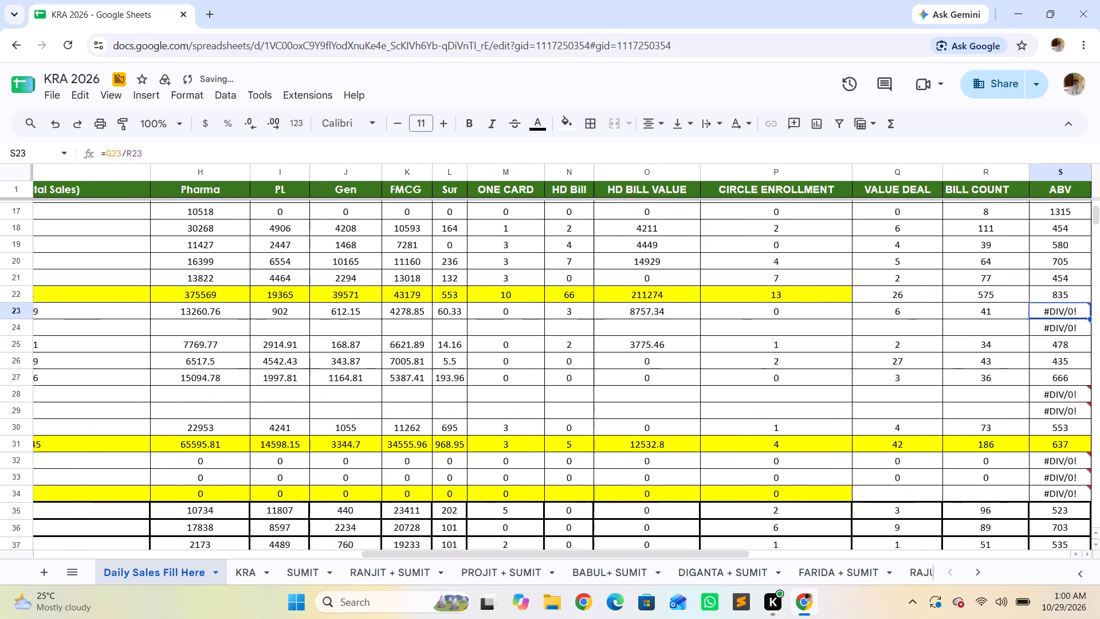
For SILPUKURI, enter offline FMCG 2443.50 and online FMCG 1835.35, leaving the ABV formula untouched.
key("Right")
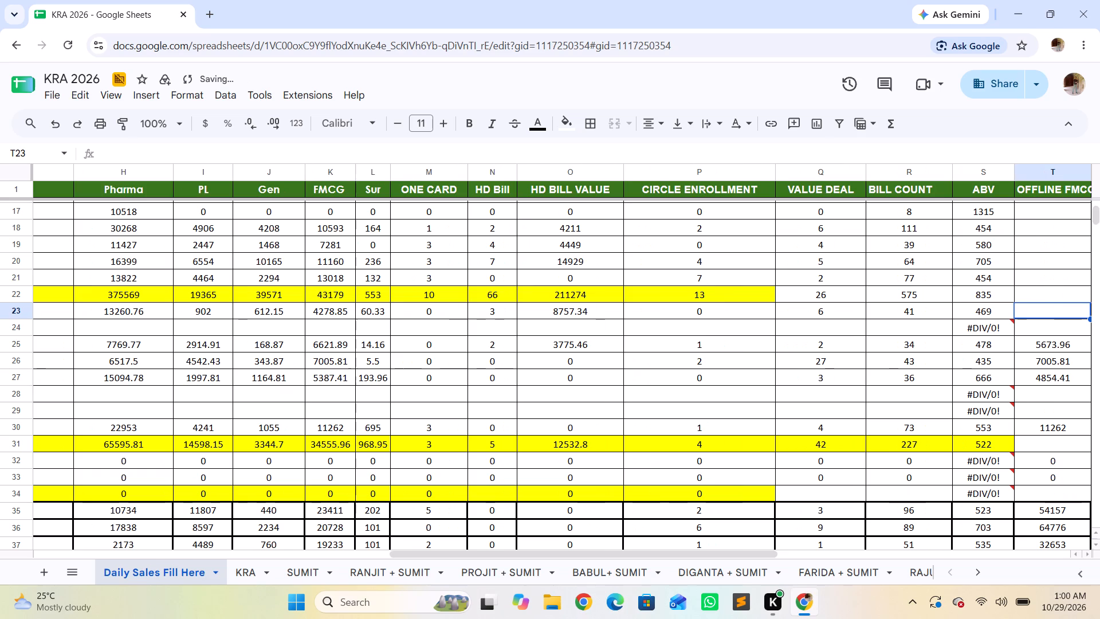
type("244")
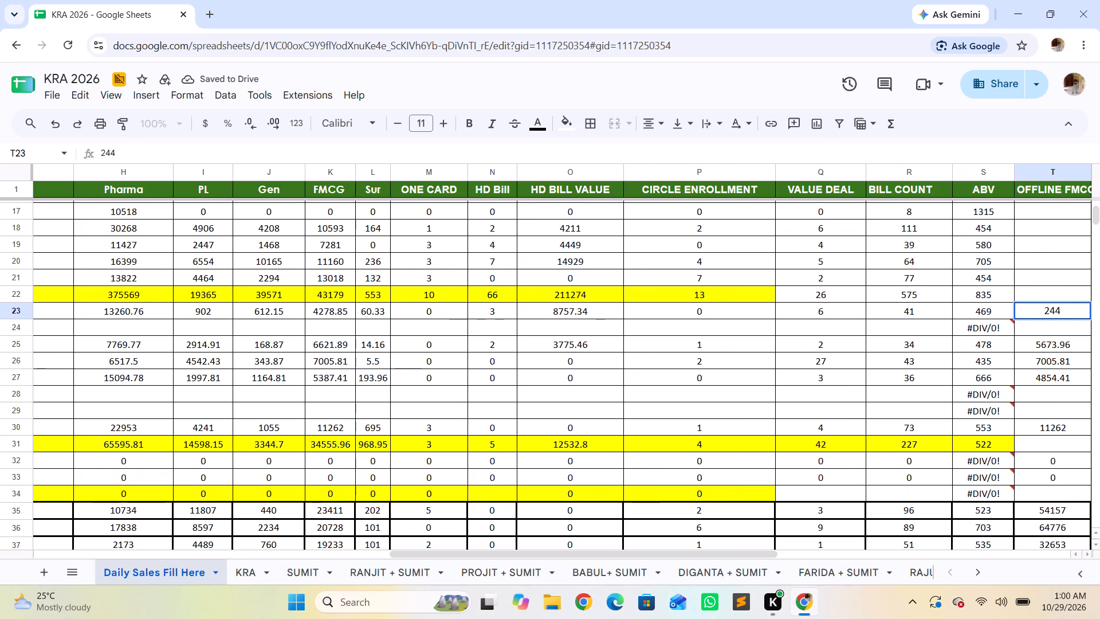
type("3.50")
key("Right")
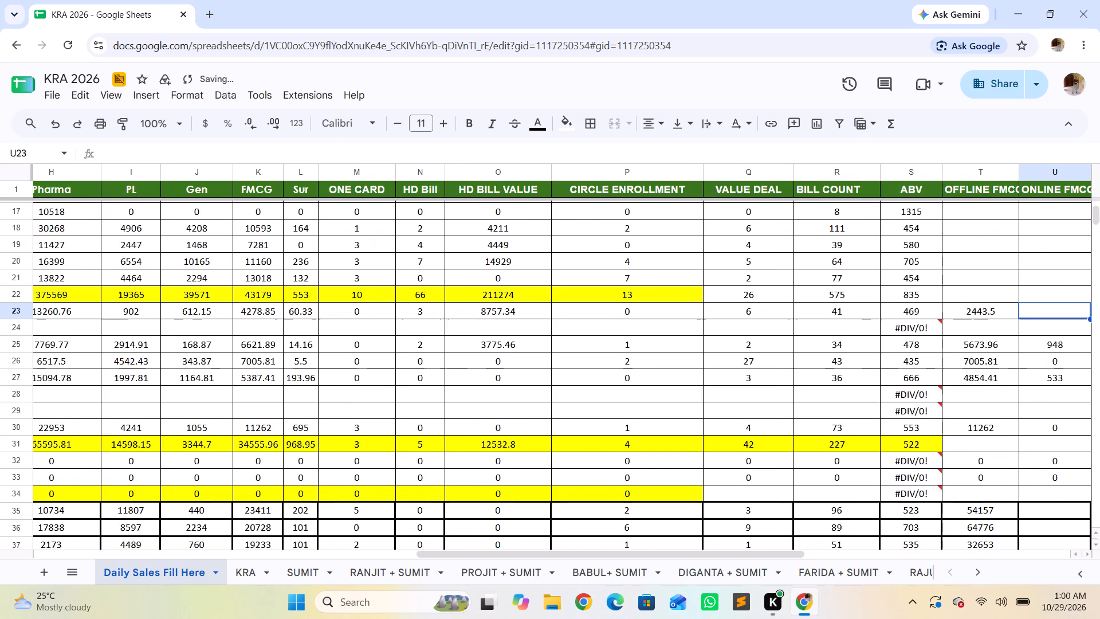
type("1835.35")
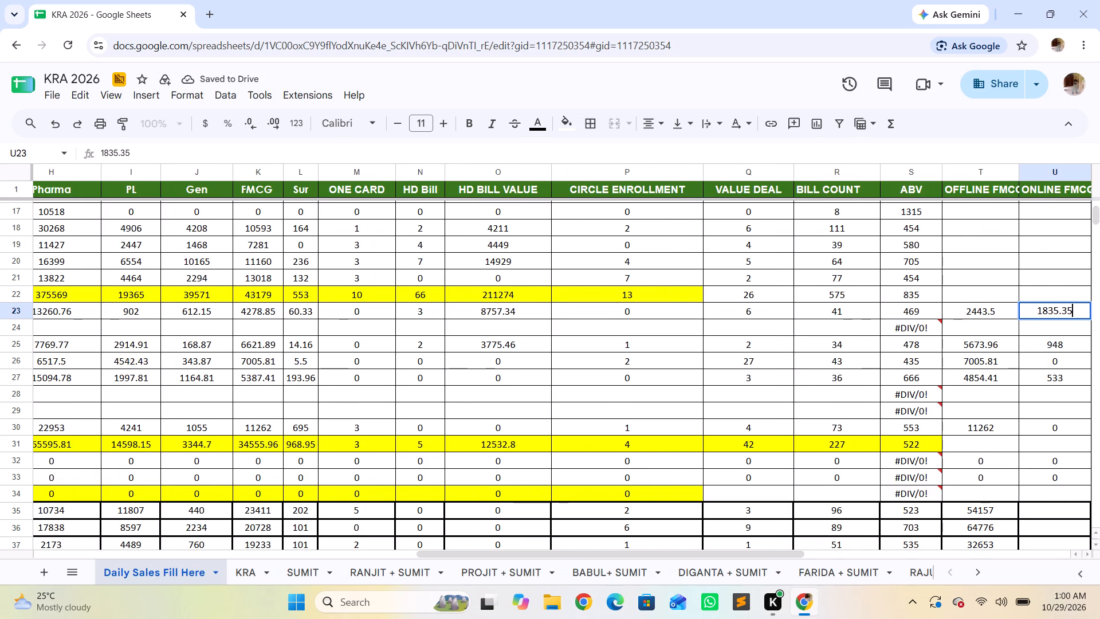
key("Right")
For BARSAPARA, enter Offline Sales 13226.04, Pharma 8069.18, PL 1573.63, Gen 631.70 and FMCG 2919.68, and copy the FMCG value.
key("Left")
key("Left")
key("Left")
key("Left")
key("Left")
key("Left")
key("Left")
key("Left")
key("Left")
key("Left")
key("Left")
key("Left")
key("Left")
key("Left")
key("Left")
key("Left")
key("Left")
key("Left")
key("Left")
key("Left")
key("Right")
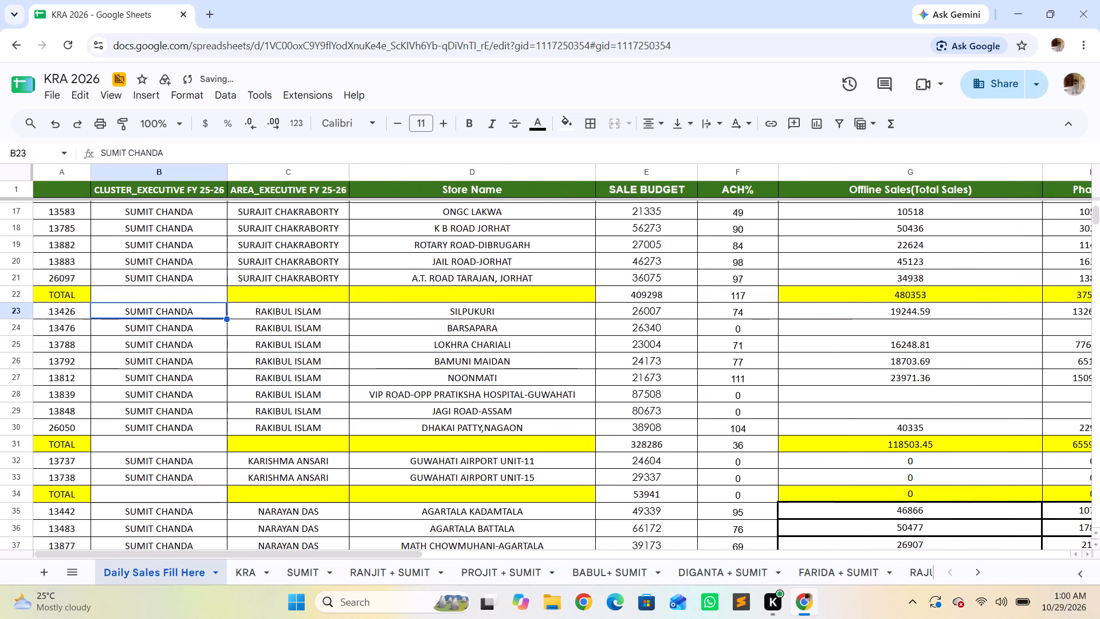
key("Right")
key("Right")
key("Right")
key("Left")
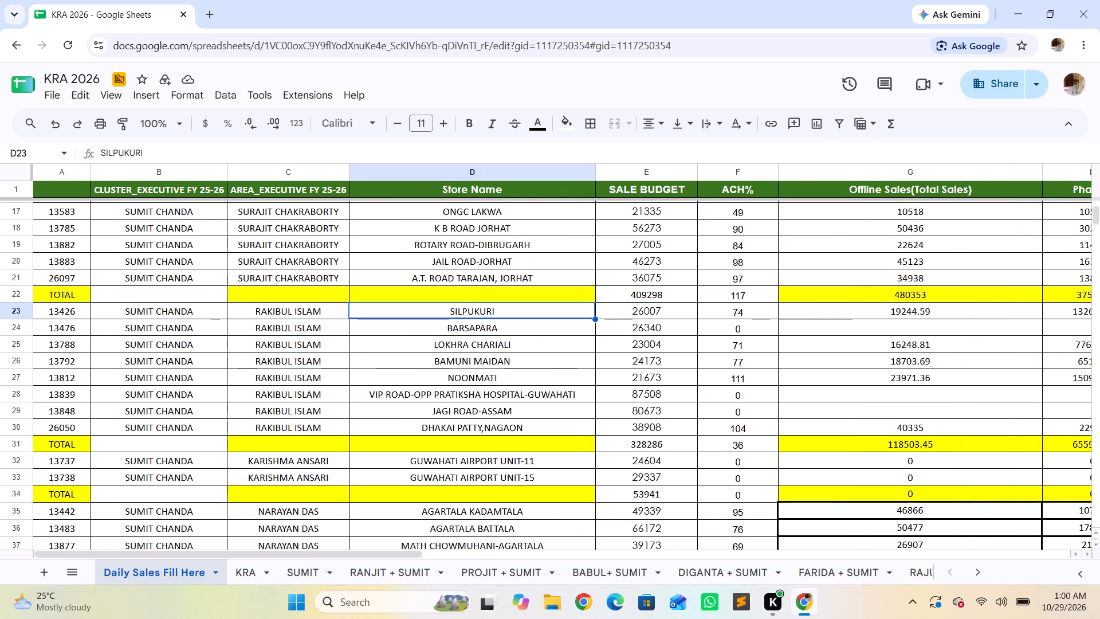
key("Down")
key("Right")
key("Right")
key("Right")
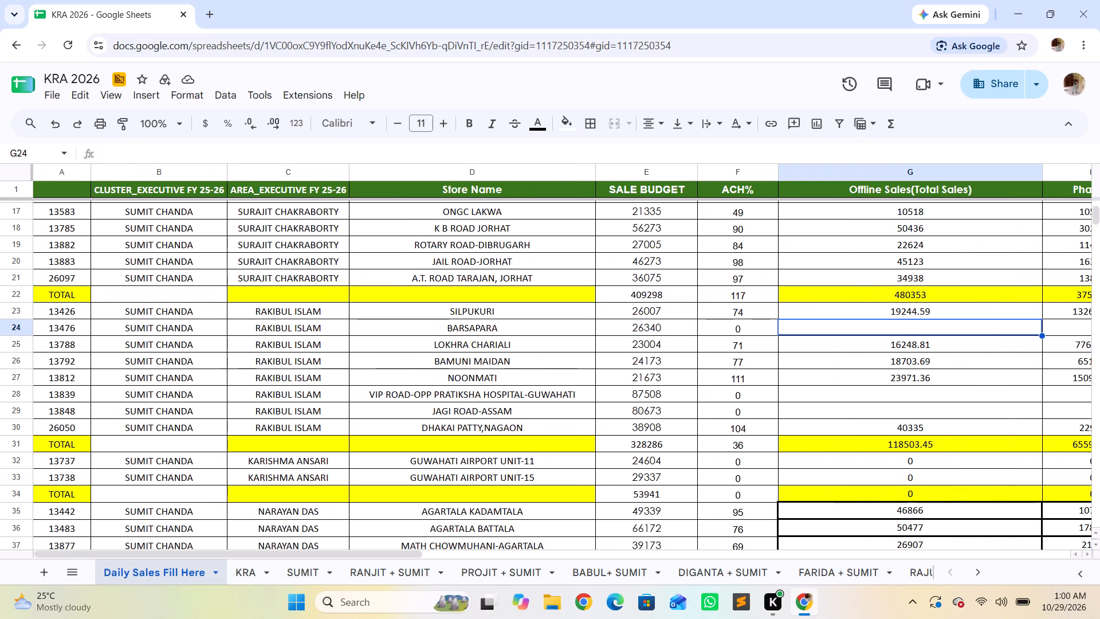
type("13226.04")
key("Right")
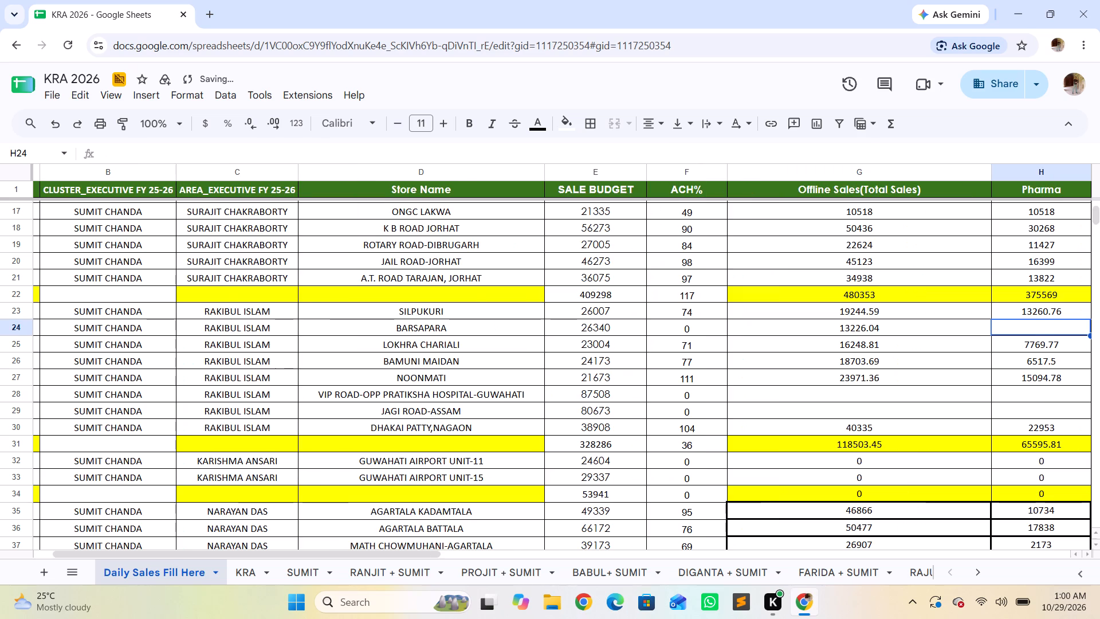
type("8069.18")
key("Right")
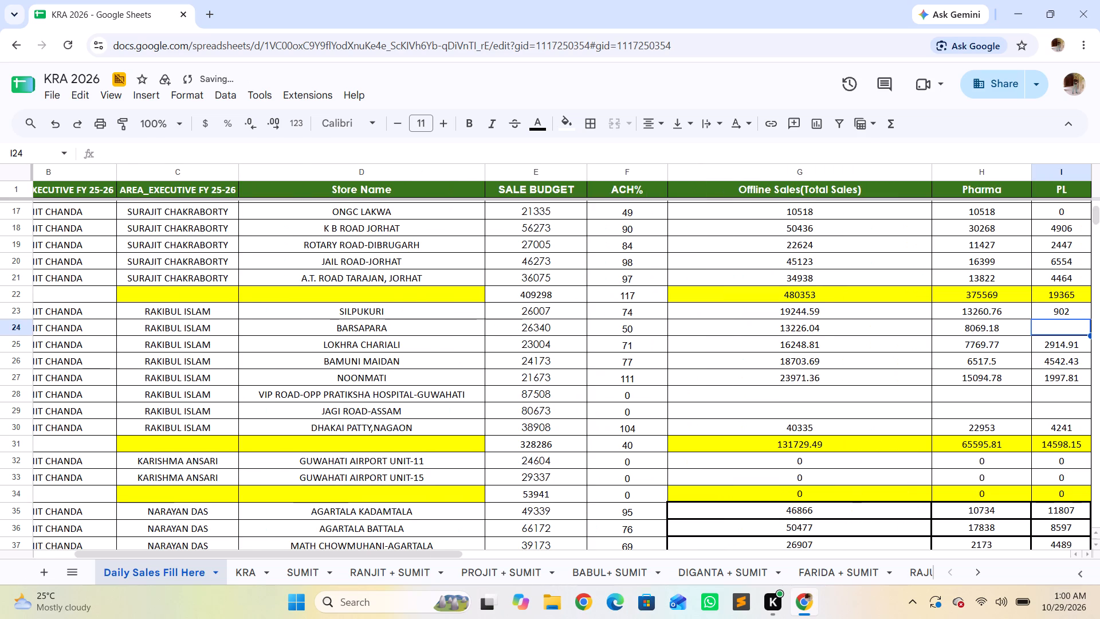
type("1573.63")
key("Right")
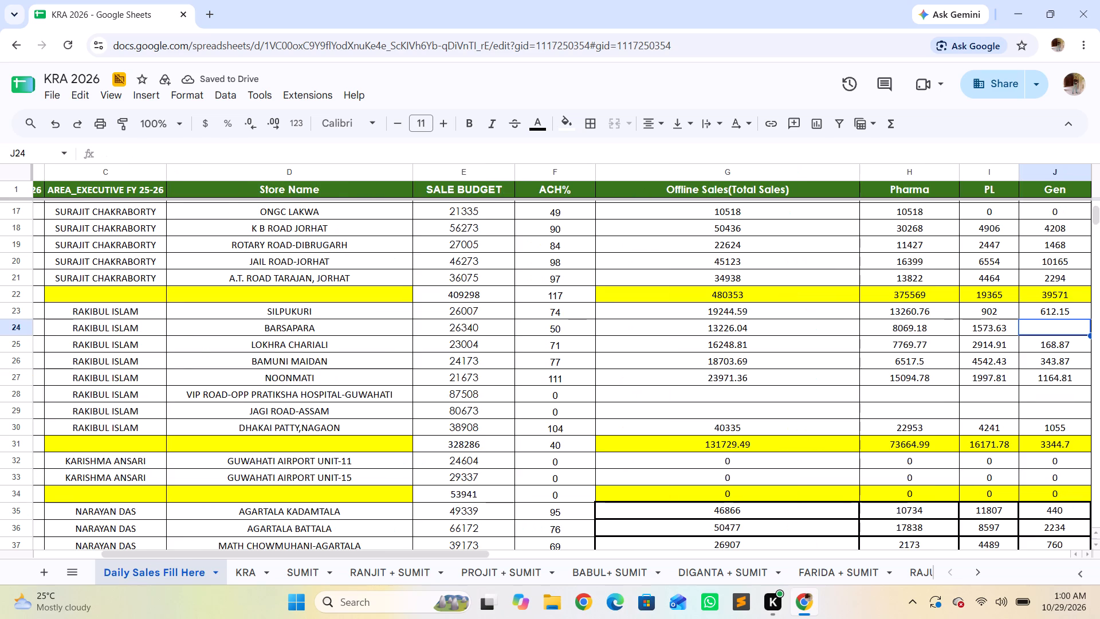
type("631.70")
key("Right")
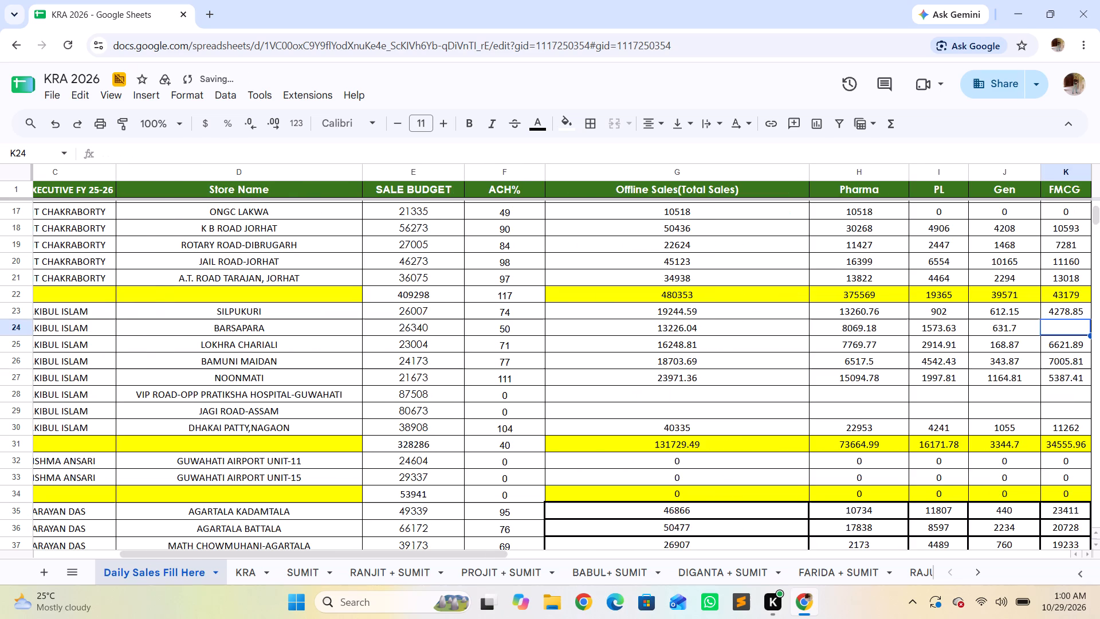
type("2919.68")
key("Right")
key("Left")
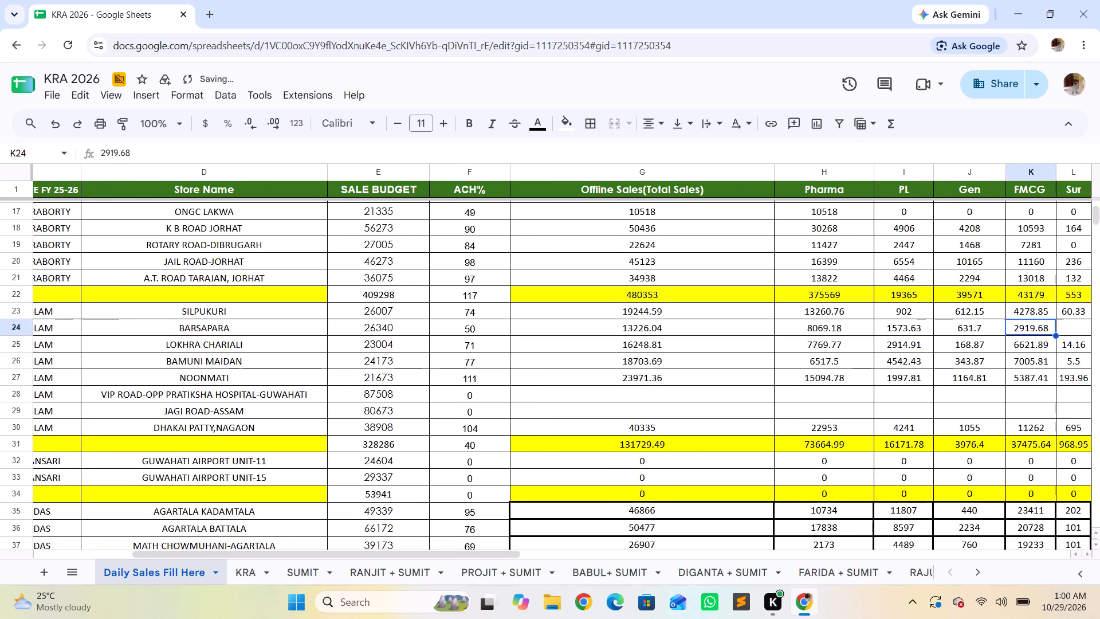
key("ctrl+c")
key("Right")
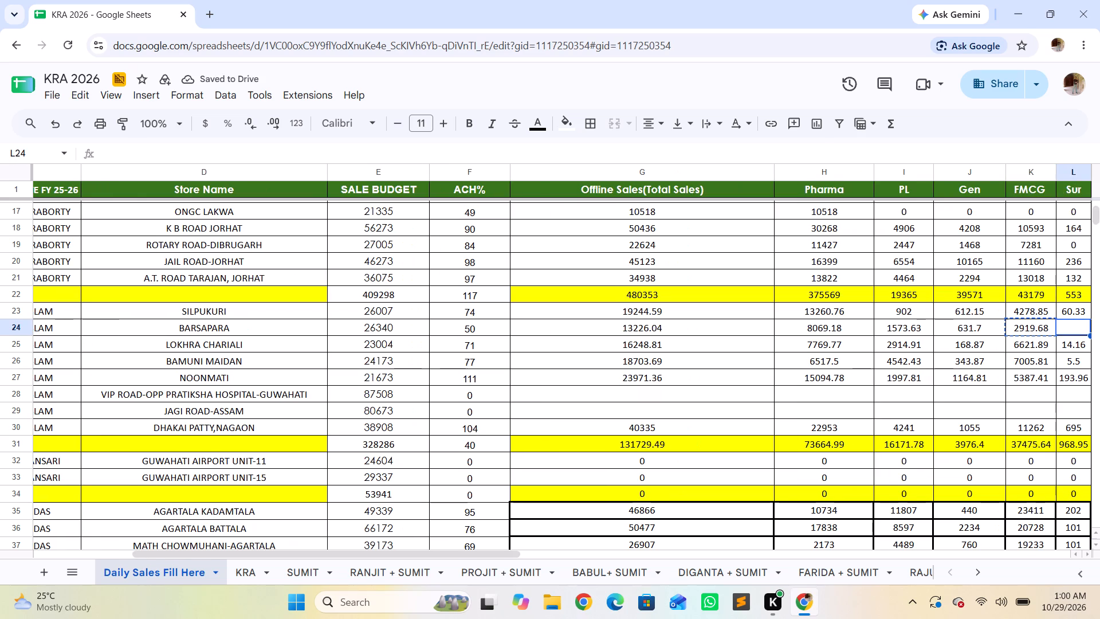
For BARSAPARA, enter Sur 0, ONE CARD 0, HD Bill 1, HD BILL VALUE 6179.18 and CIRCLE ENROLLMENT 0.
key("0")
key("Right")
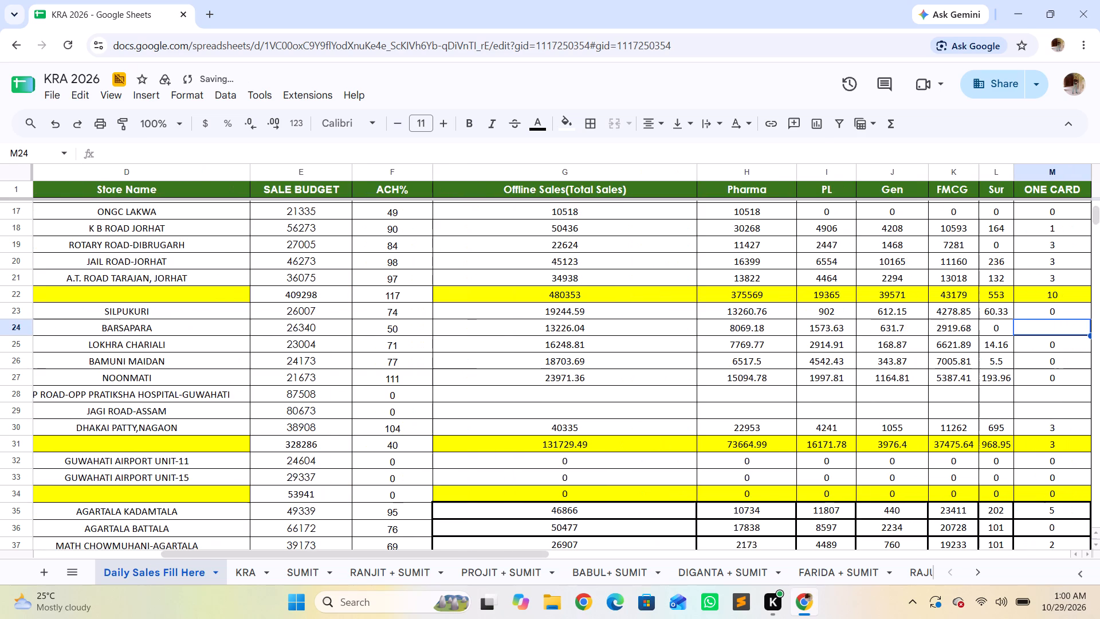
key("0")
key("Right")
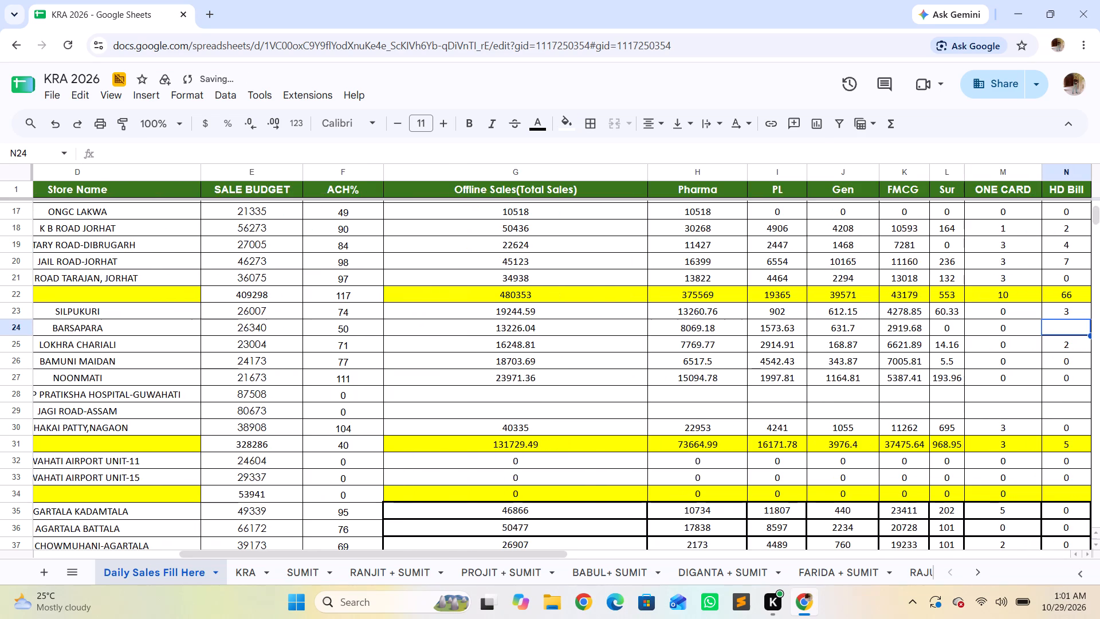
key("1")
key("Right")
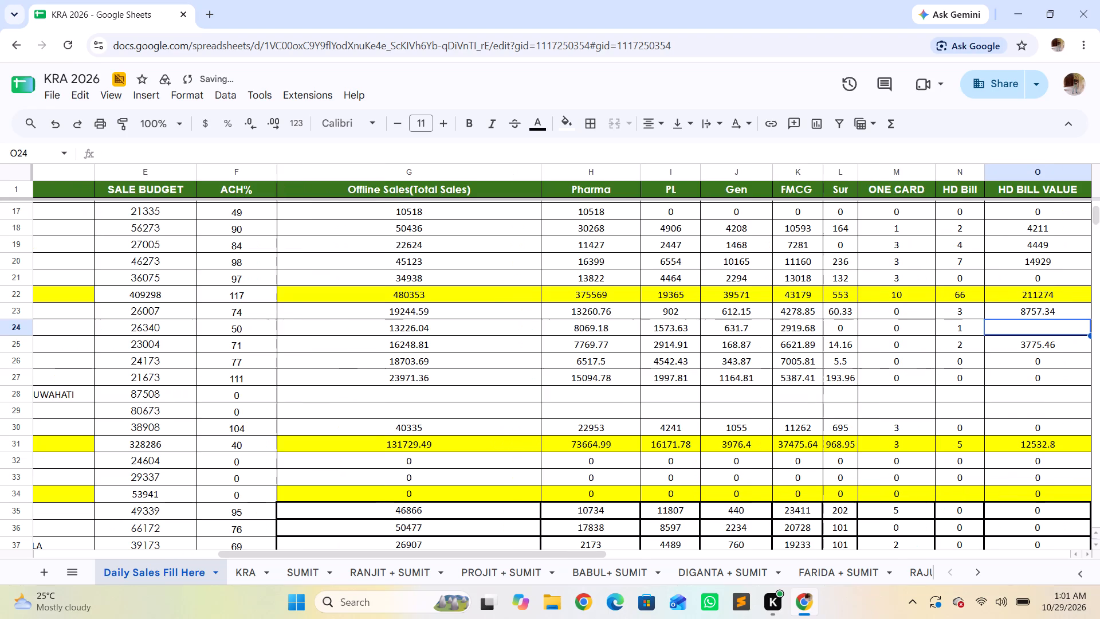
type("61")
type("79.18")
key("Right")
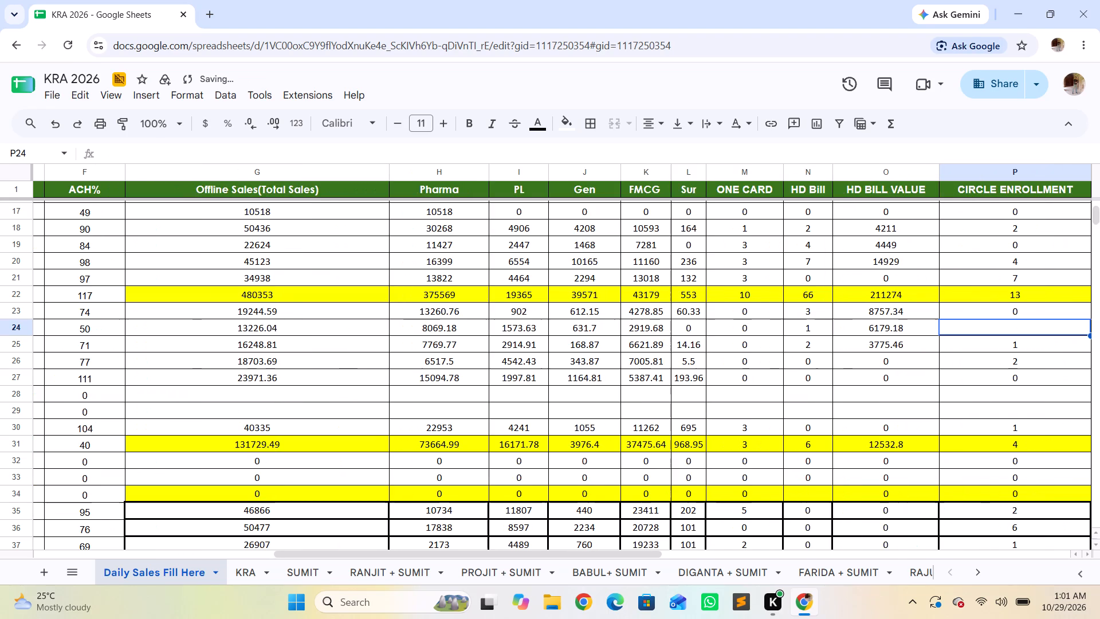
key("0")
key("Right")
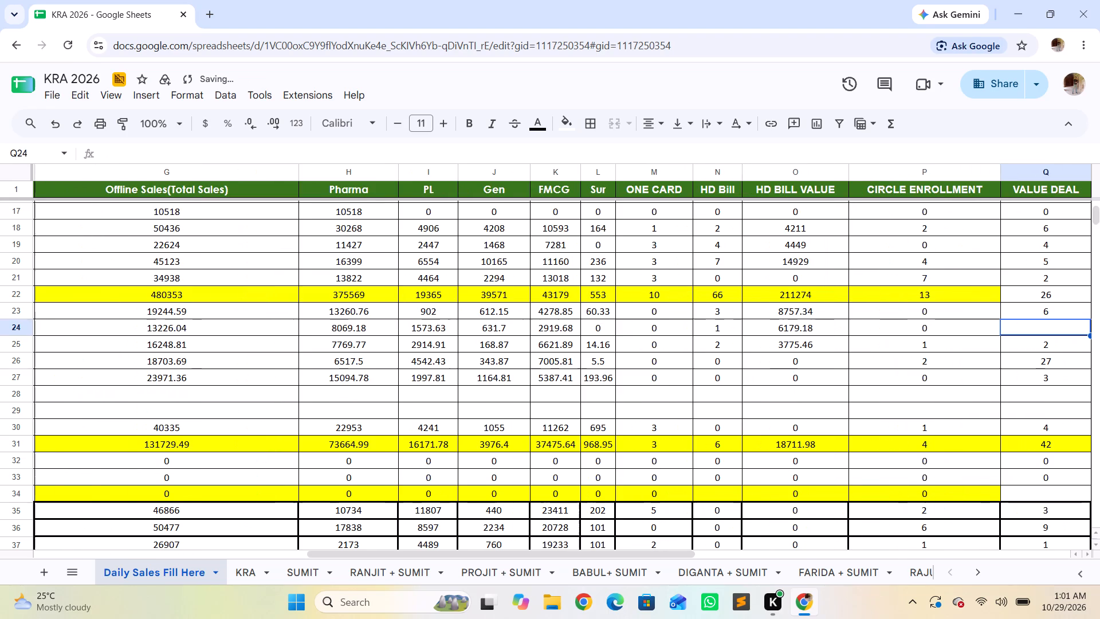
For BARSAPARA, enter VALUE DEAL 9 and BILL COUNT 44.
key("9")
key("Right")
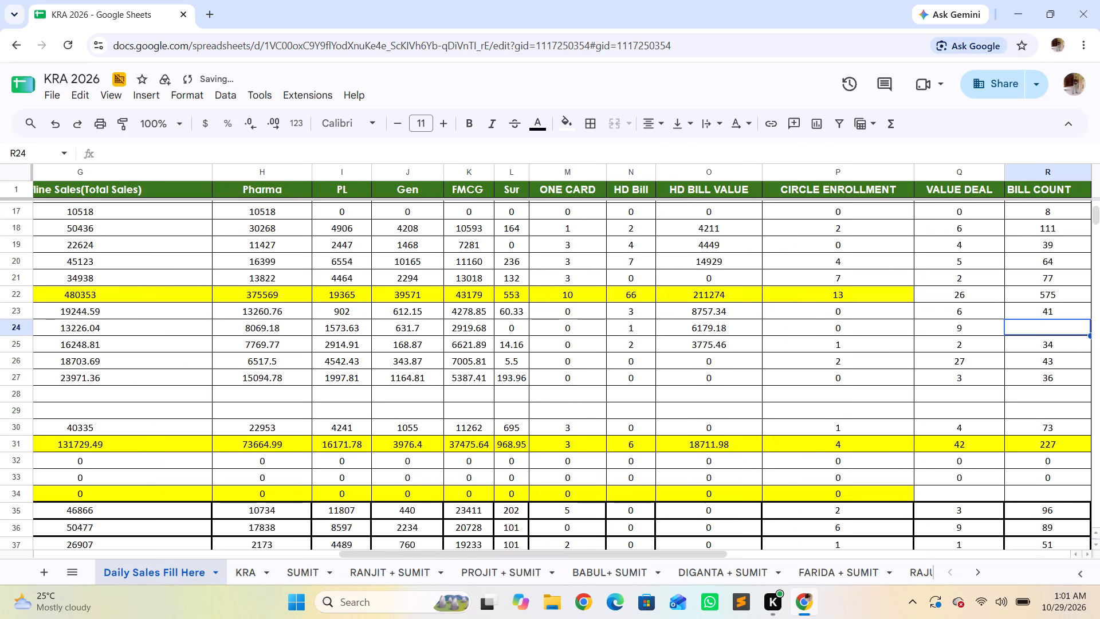
type("44")
key("Right")
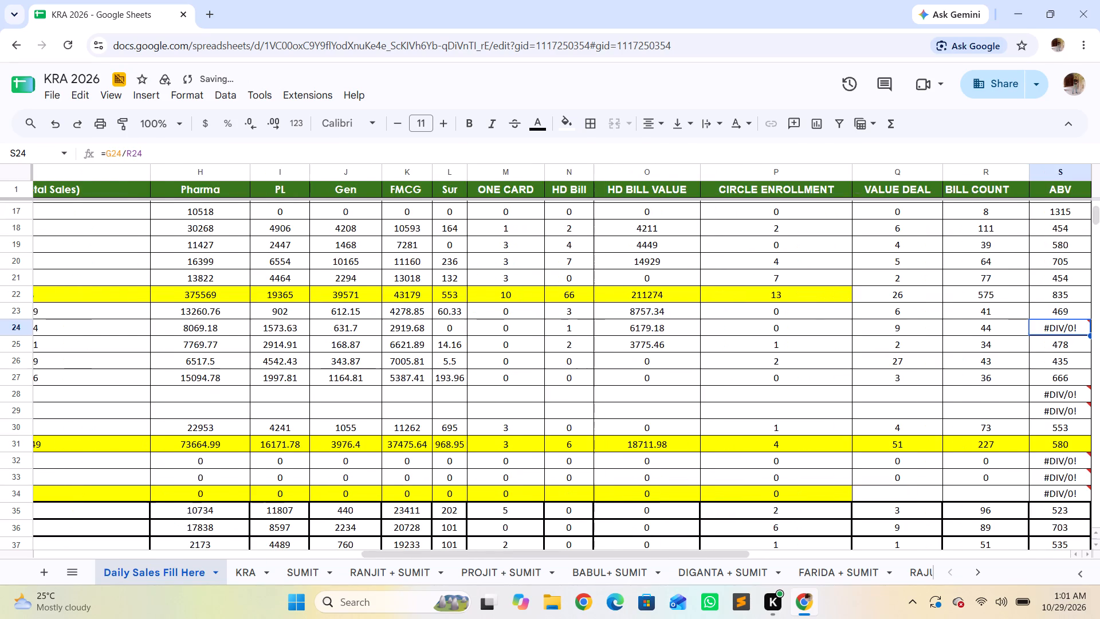
For BARSAPARA, paste the copied FMCG value as offline FMCG and enter online FMCG 0.
key("Right")
key("ctrl+v")
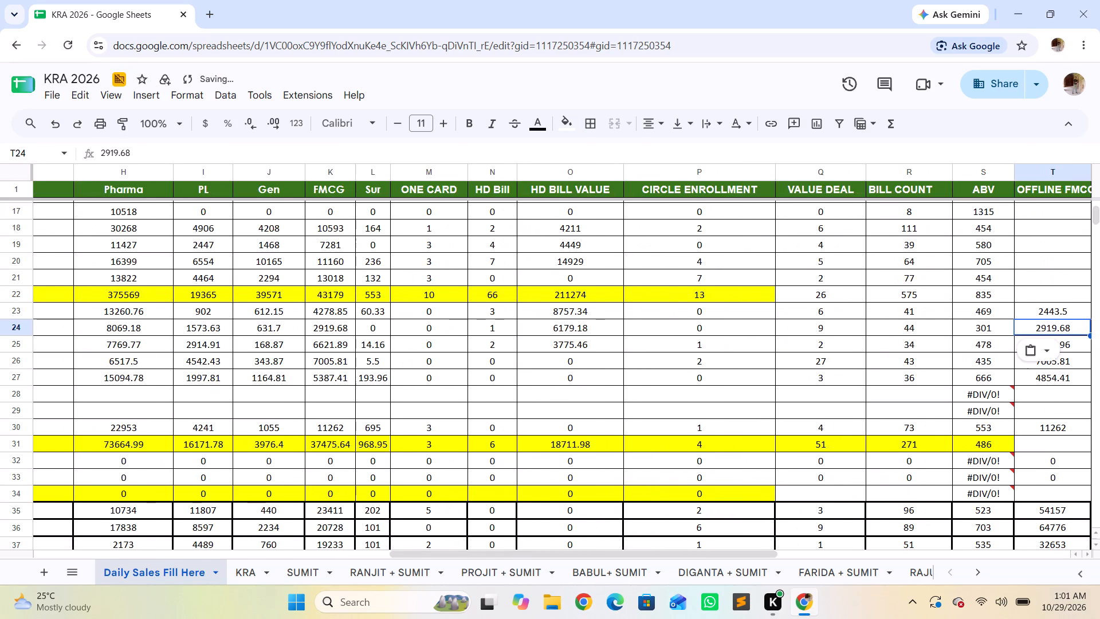
key("Right")
key("0")
key("Right")
For JAGI ROAD-ASSAM, enter Offline Sales 86898, Pharma 50034, PL 8940, Gen 4065 and FMCG 21809, and copy the FMCG value.
key("Left")
key("Left")
key("Left")
key("Left")
key("Left")
key("Left")
key("Left")
key("Left")
key("Left")
key("Left")
key("Left")
key("Left")
key("Left")
key("Left")
key("Left")
key("Left")
key("Left")
key("Left")
key("Left")
key("Left")
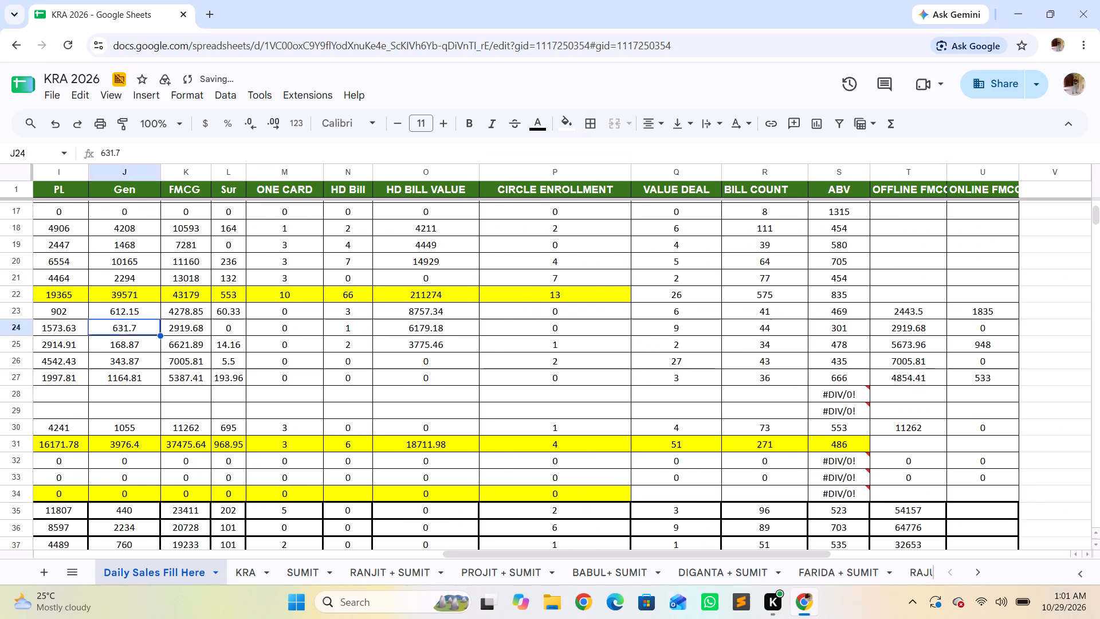
key("Right")
key("Right")
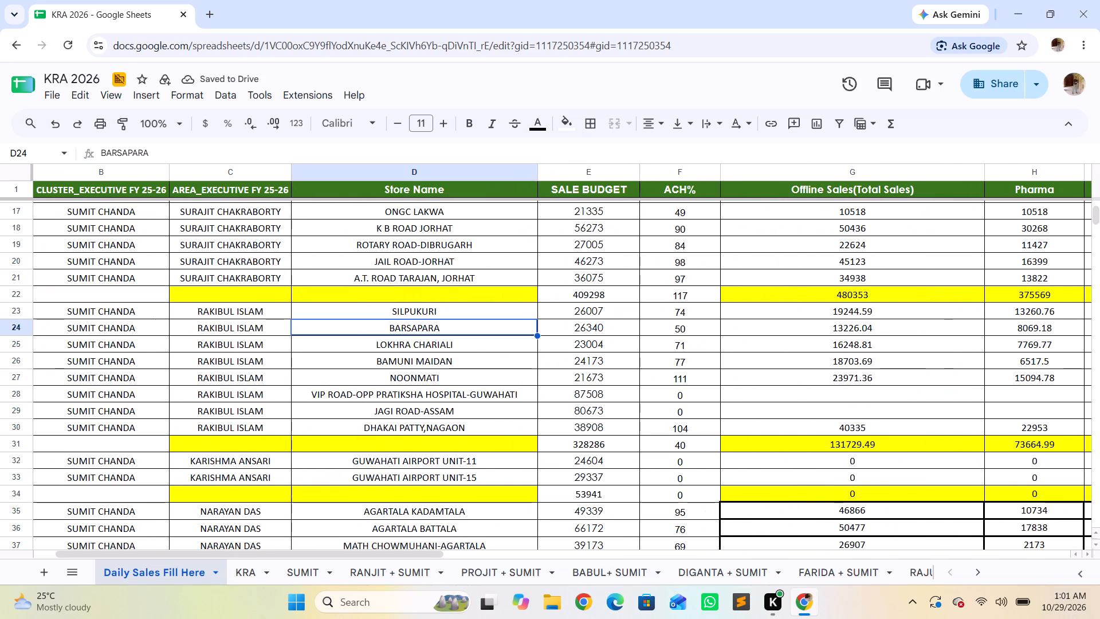
key("Down")
key("Down")
key("Down")
key("Down")
key("Down")
key("Right")
key("Right")
key("Right")
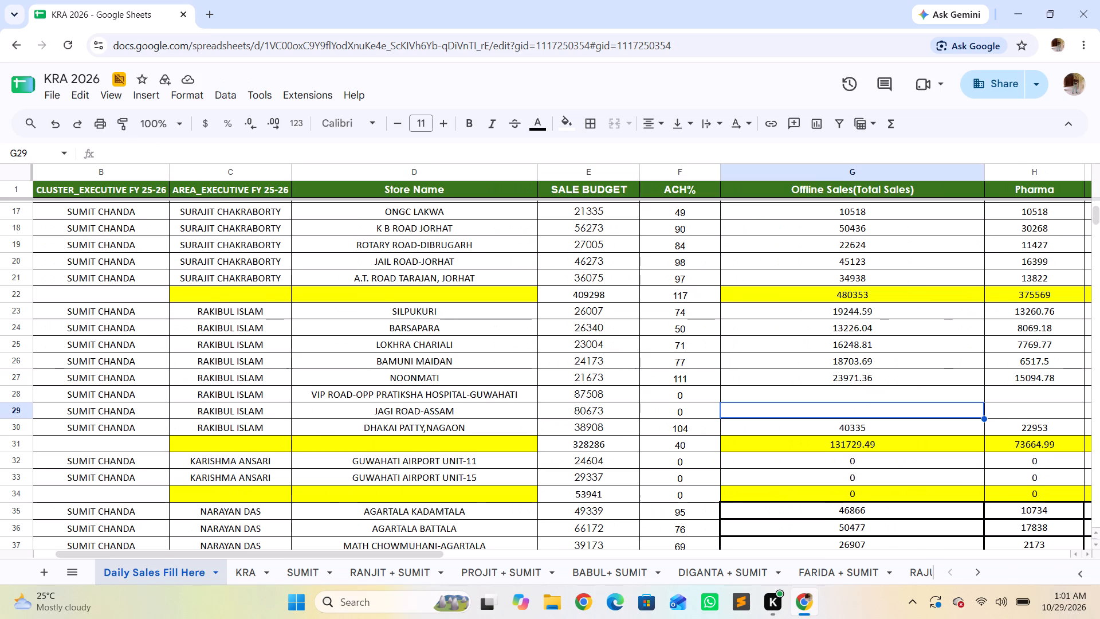
type("8689")
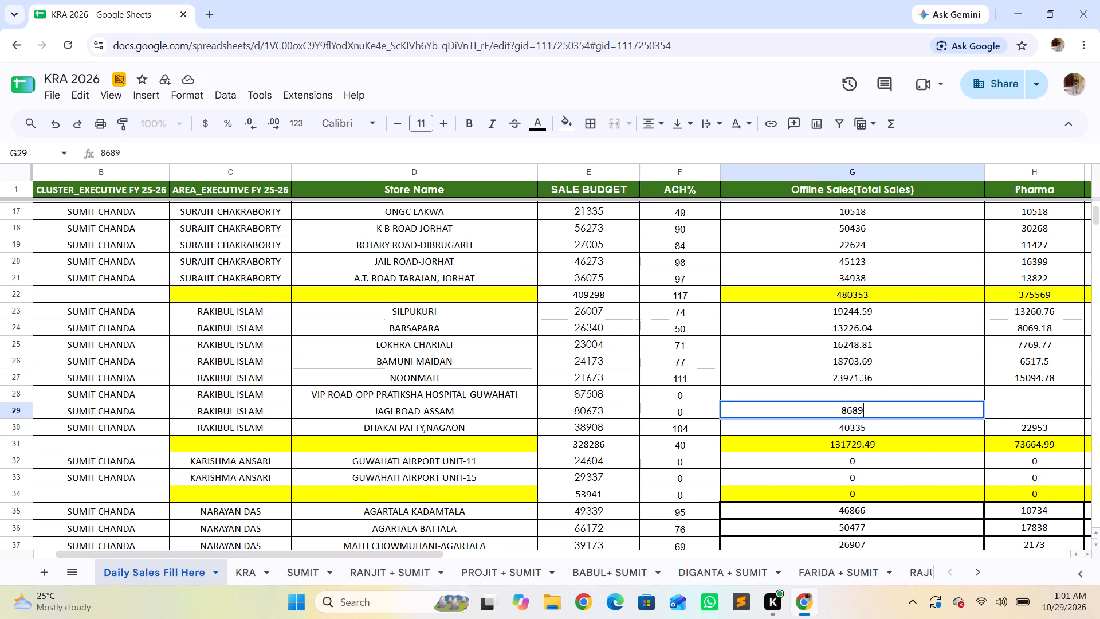
key("8")
key("Right")
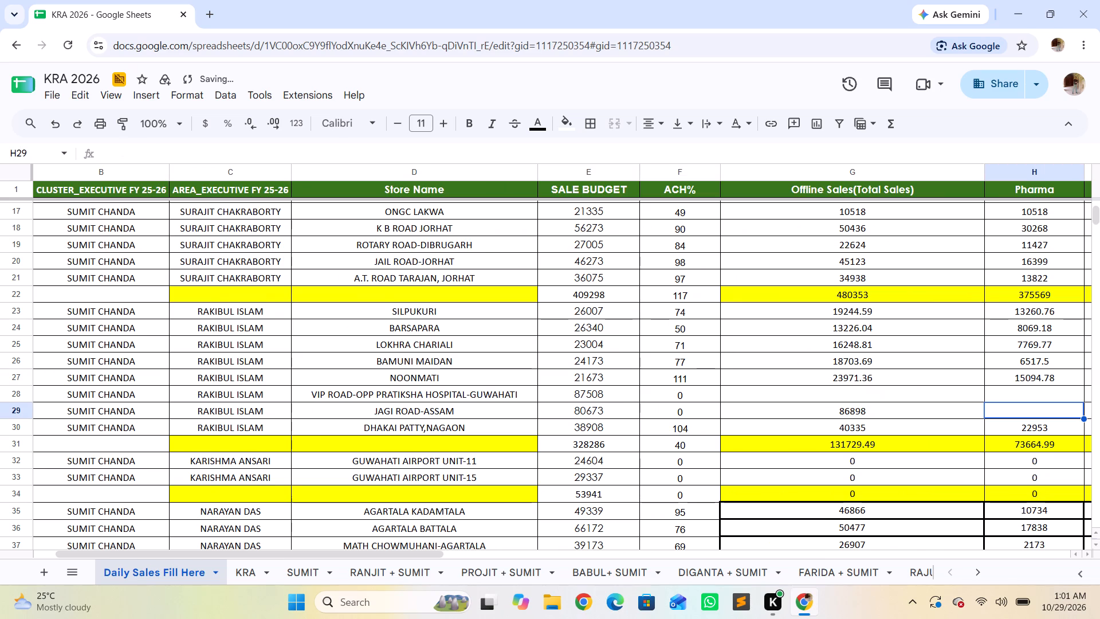
type("50034")
key("Right")
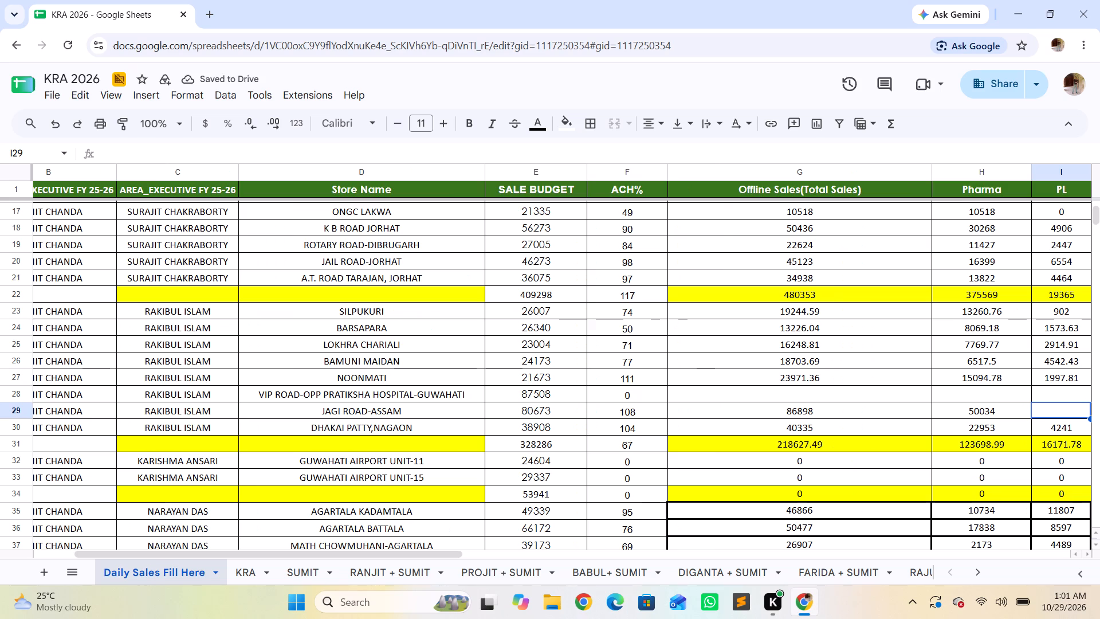
type("8940")
key("Right")
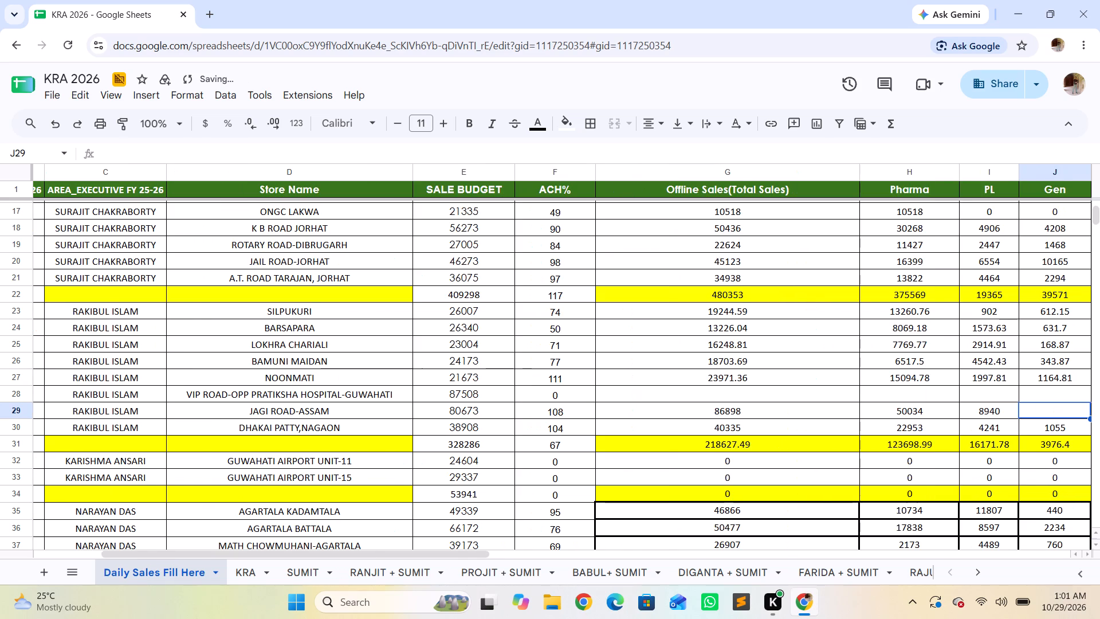
type("4065")
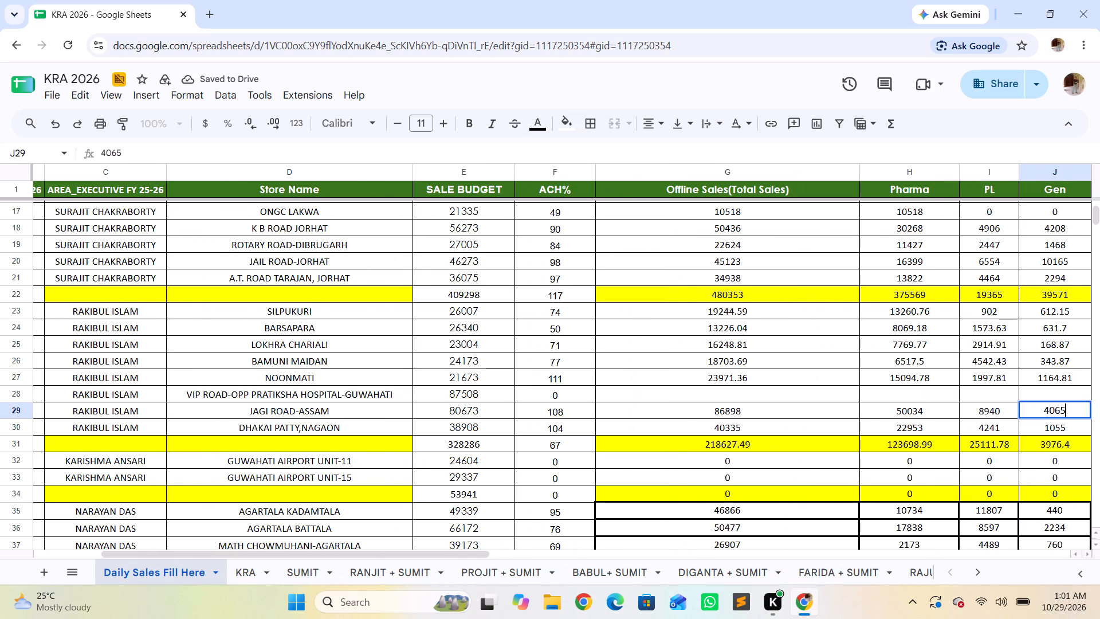
key("Right")
type("21809")
key("Right")
key("Left")
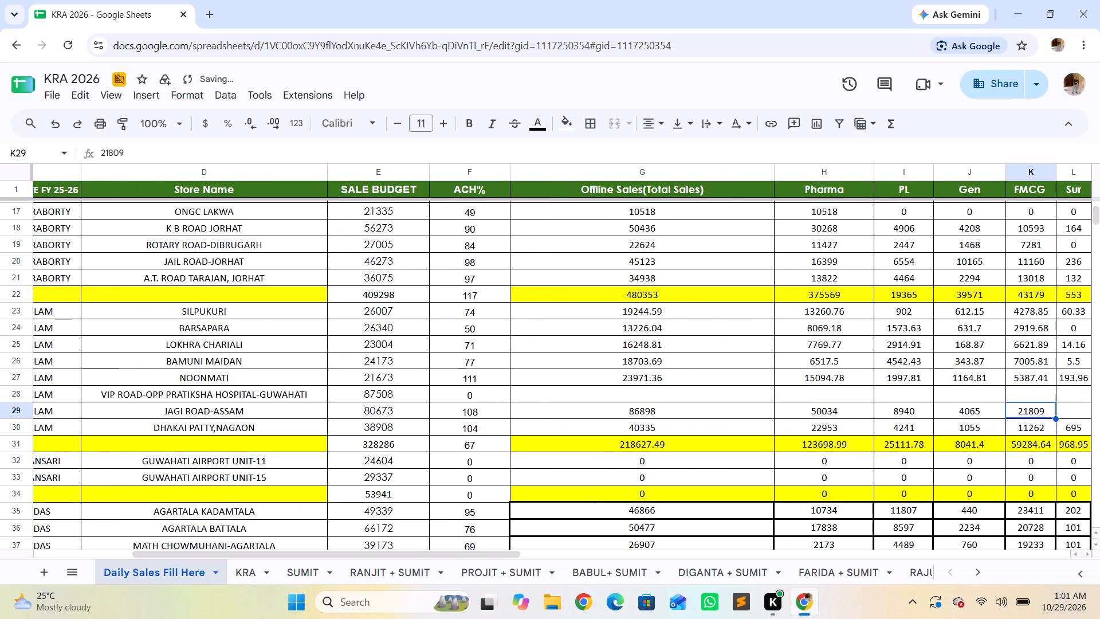
key("ctrl+c")
For JAGI ROAD-ASSAM, enter Sur 288, ONE CARD 3, HD Bill 0, HD BILL VALUE 0 and CIRCLE ENROLLMENT 7.
key("Right")
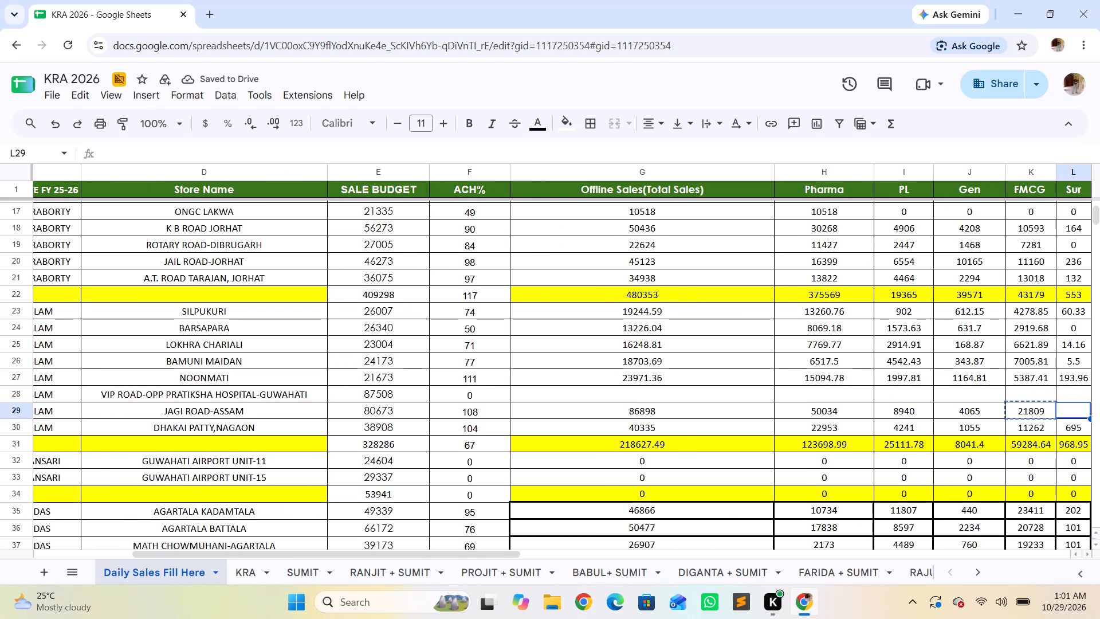
type("288")
key("Right")
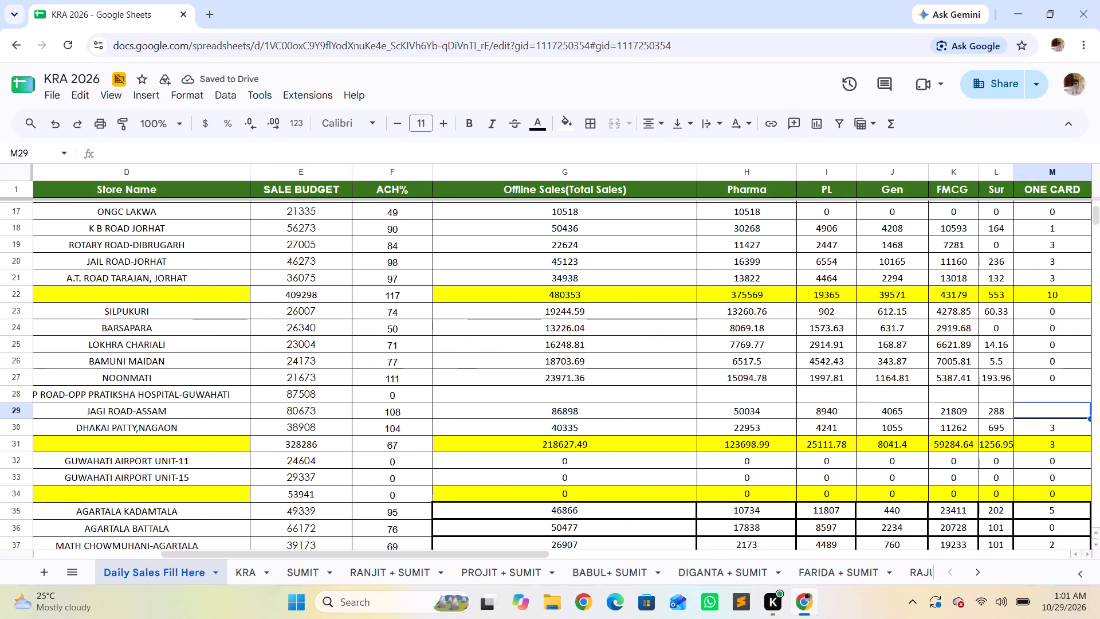
key("3")
key("Right")
key("0")
key("Right")
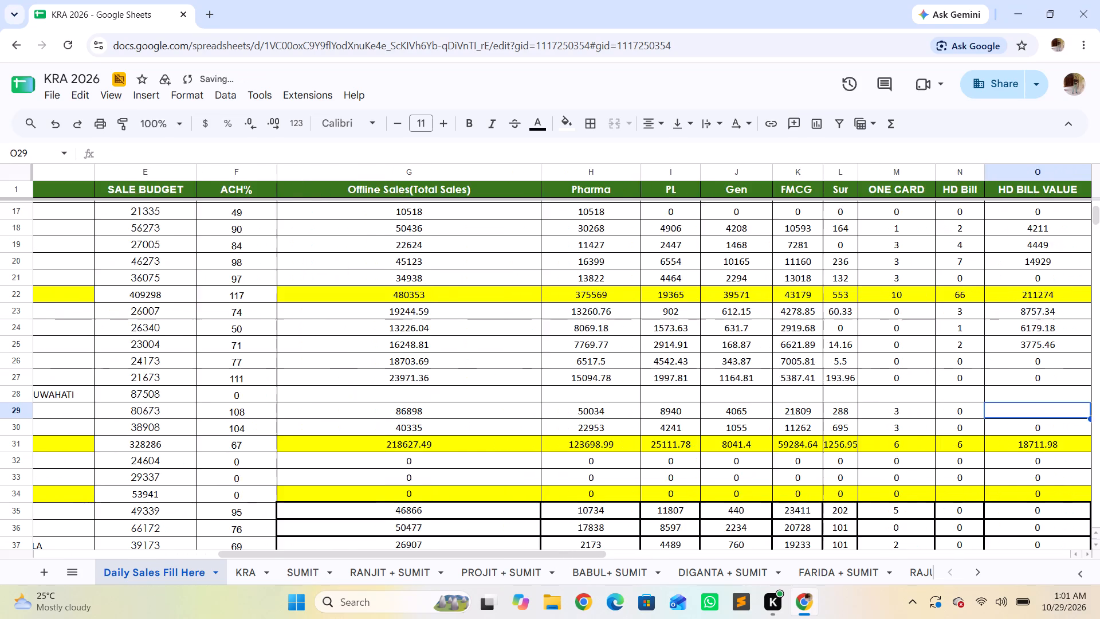
key("0")
key("Right")
key("9")
key("BackSpace")
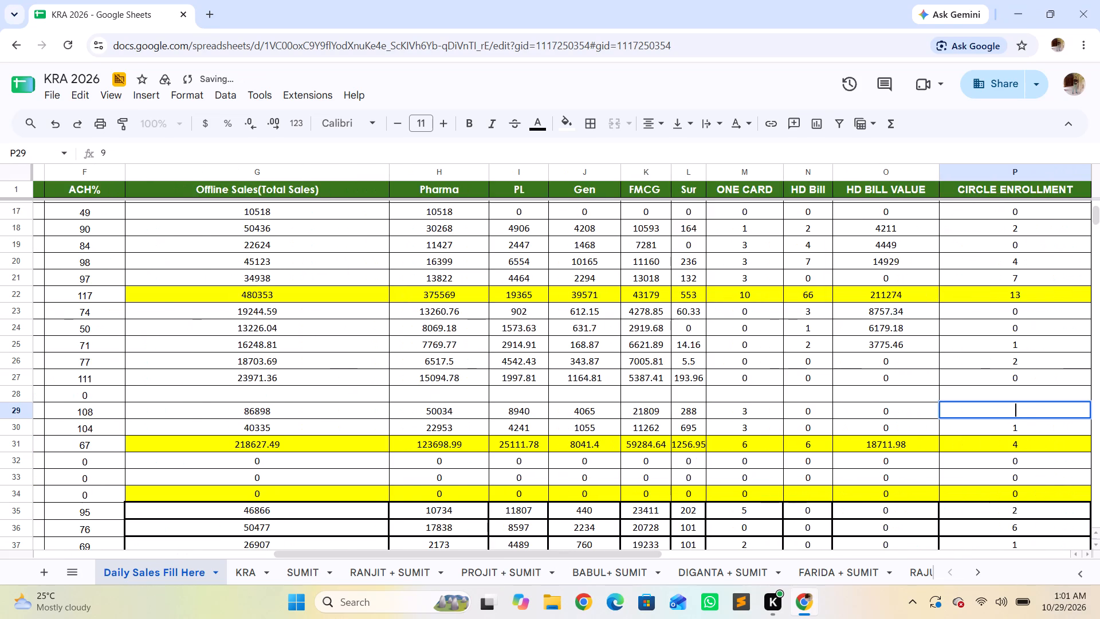
key("7")
key("Right")
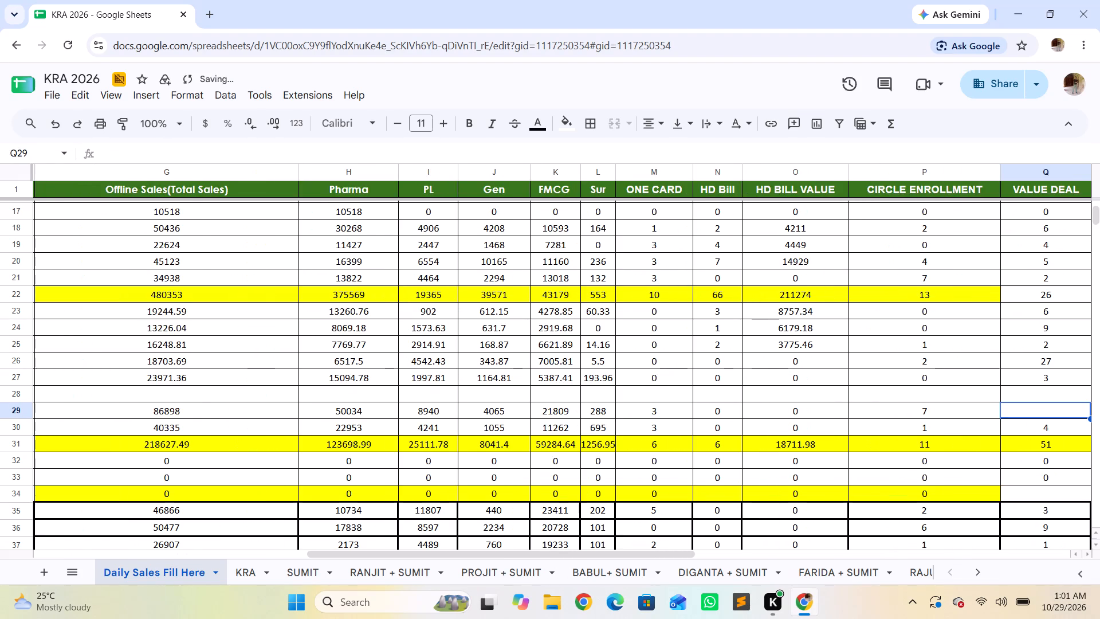
For JAGI ROAD-ASSAM, enter VALUE DEAL 7 and BILL COUNT 242.
key("7")
key("Right")
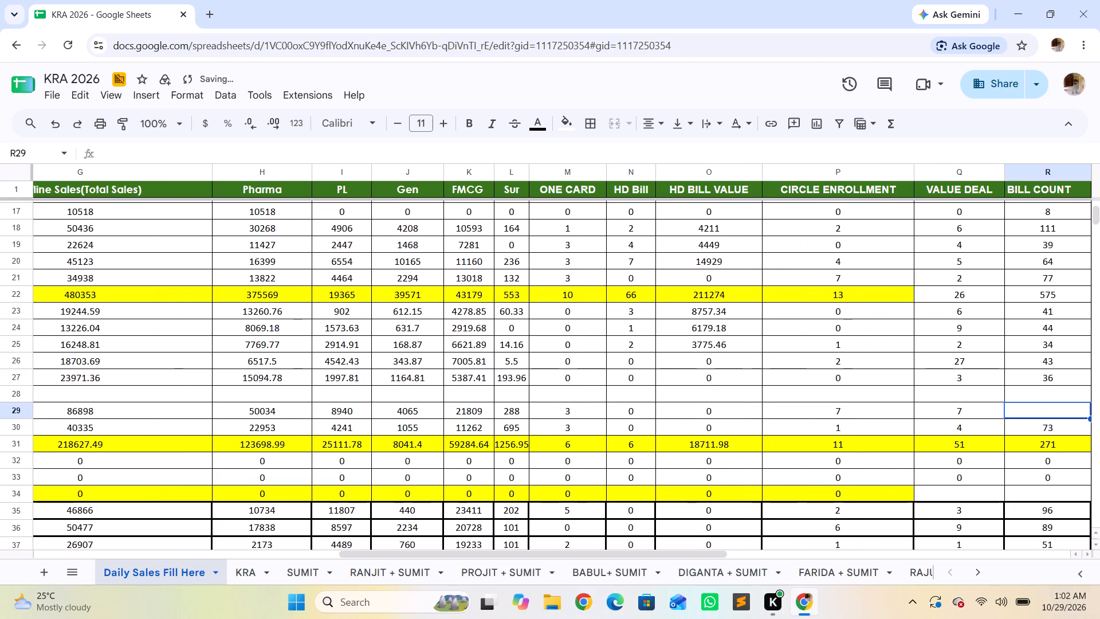
type("242")
key("Right")
For JAGI ROAD-ASSAM, paste the copied FMCG value as offline FMCG and enter online FMCG 0.
key("Right")
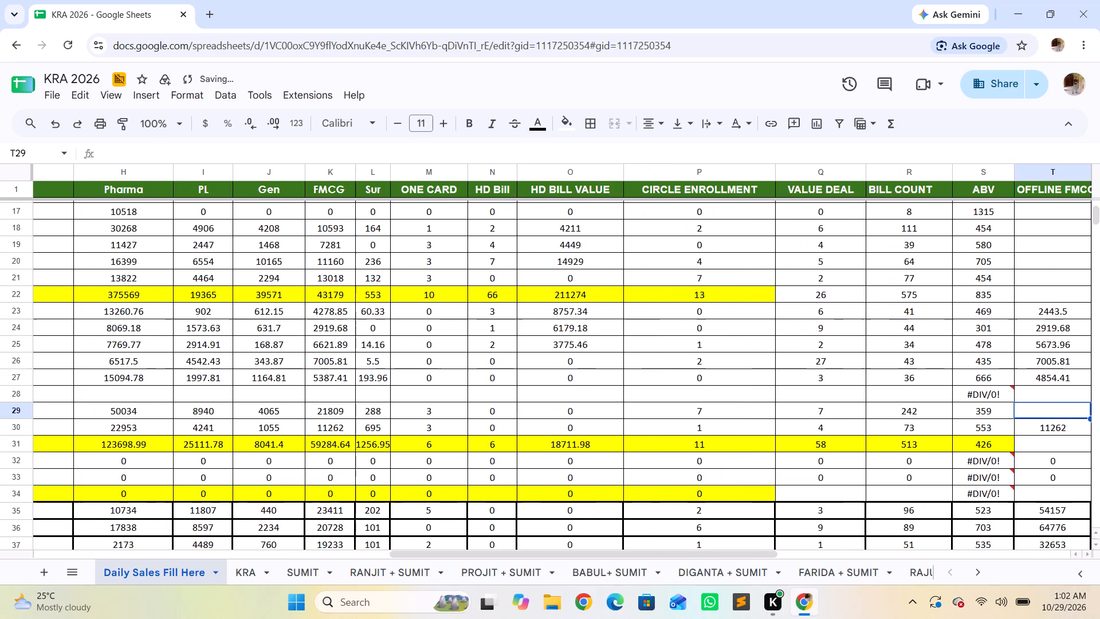
key("ctrl+v")
key("Right")
key("0")
key("Right")
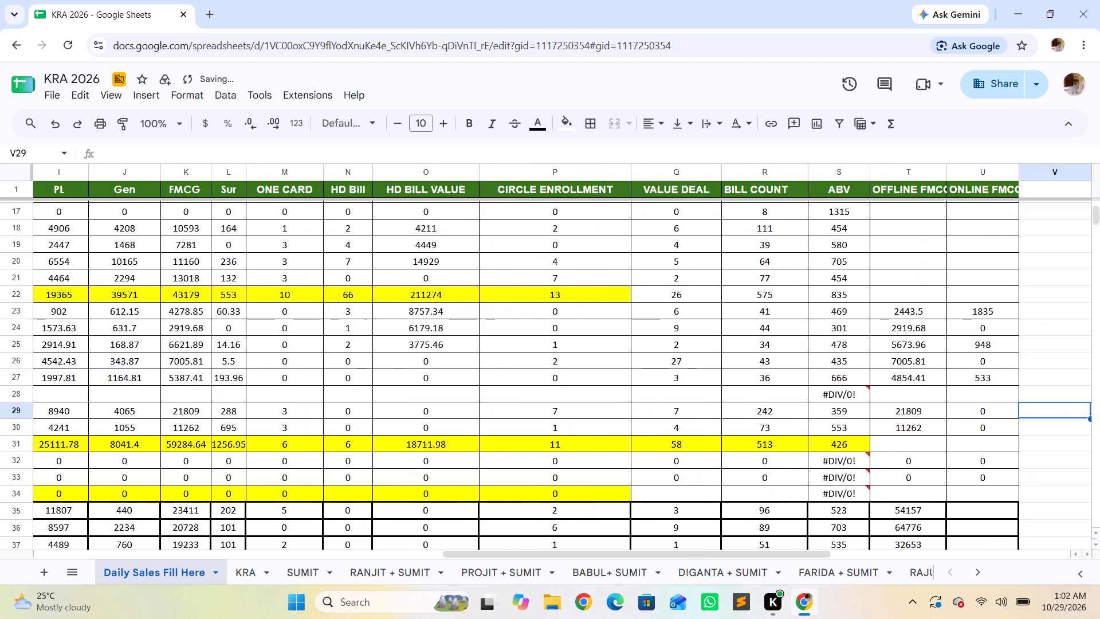
Go to the row of the VIP ROAD-OPP PRATIKSHA HOSPITAL-GUWAHATI store.
key("Left")
key("Left")
key("Left")
key("Left")
key("Left")
key("Left")
key("Left")
key("Left")
key("Left")
key("Left")
key("Left")
key("Left")
key("Left")
key("Left")
key("Left")
key("Left")
key("Left")
key("Left")
key("Left")
key("Left")
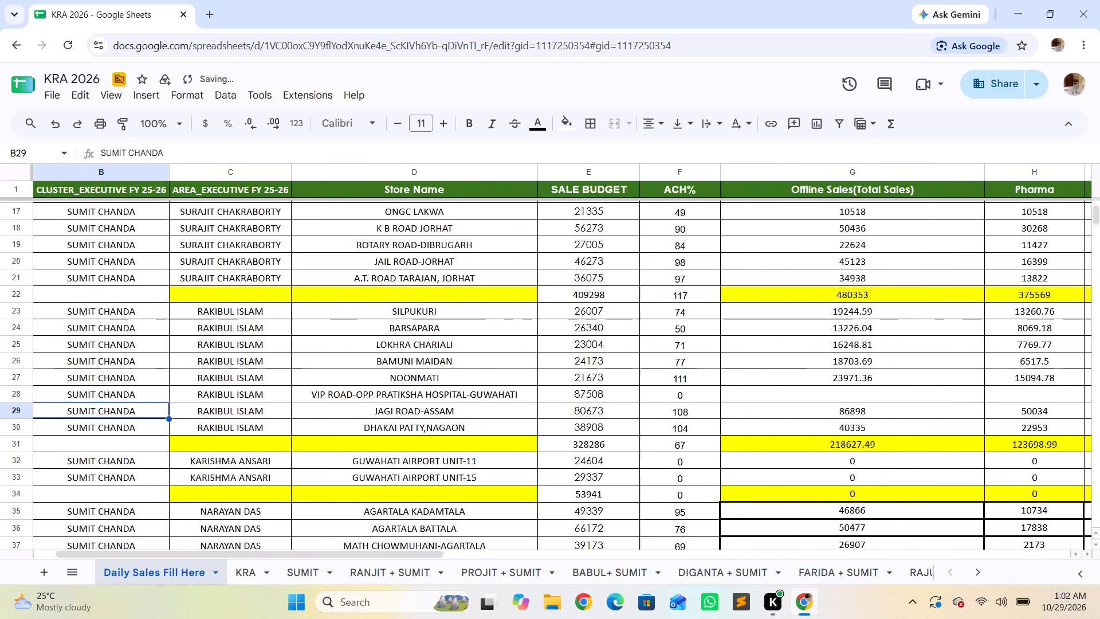
key("Right")
key("Right")
key("Right")
key("Up")
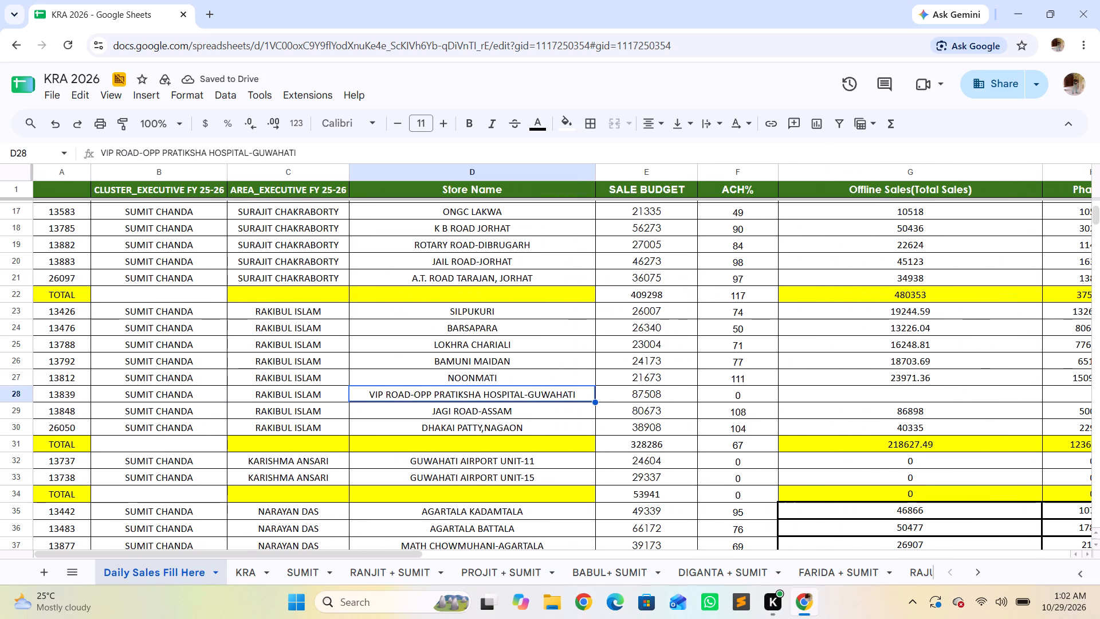
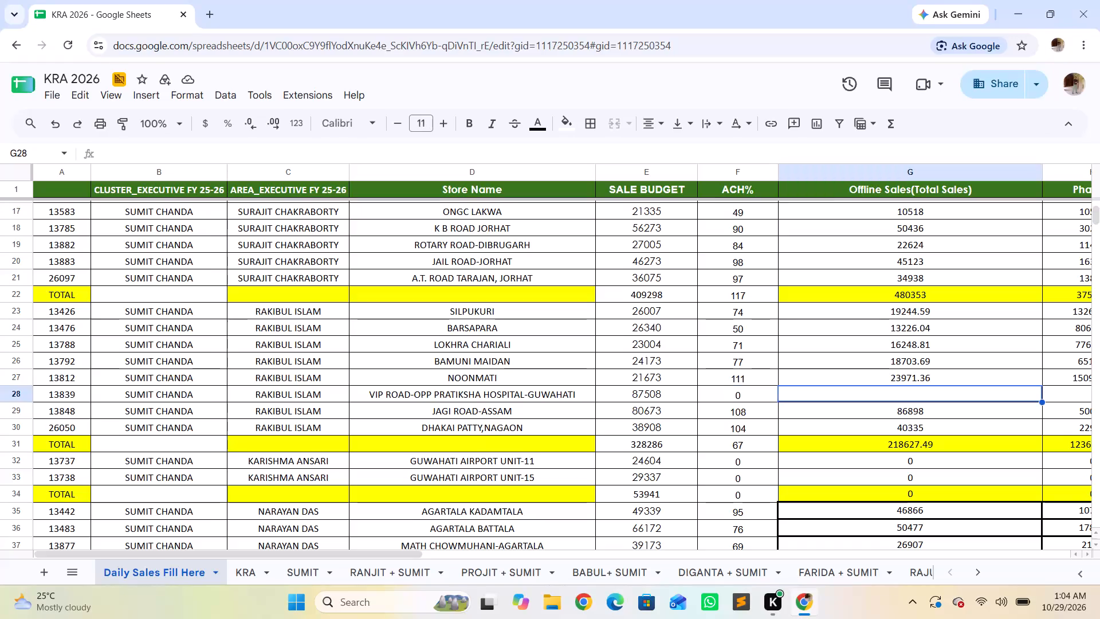
For VIP ROAD-OPP PRATIKSHA HOSPITAL-GUWAHATI, enter Offline Sales 115652.23, Pharma 72240.08, PL 9446.07, Gen 2103.68 and FMCG 31006.19.
type("115652.")
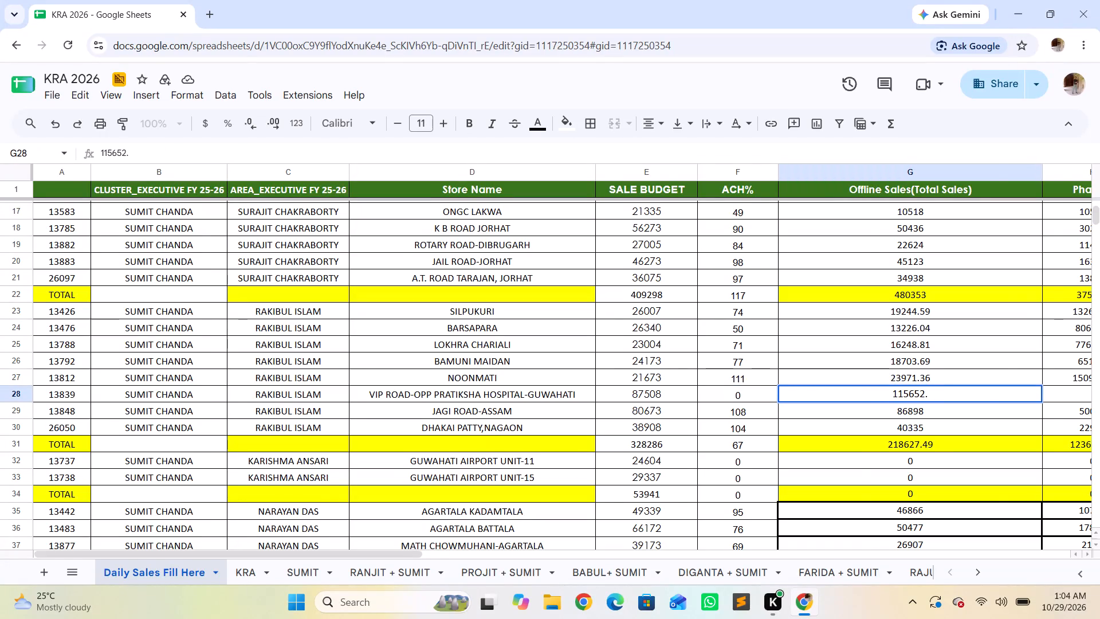
type("23")
key("Right")
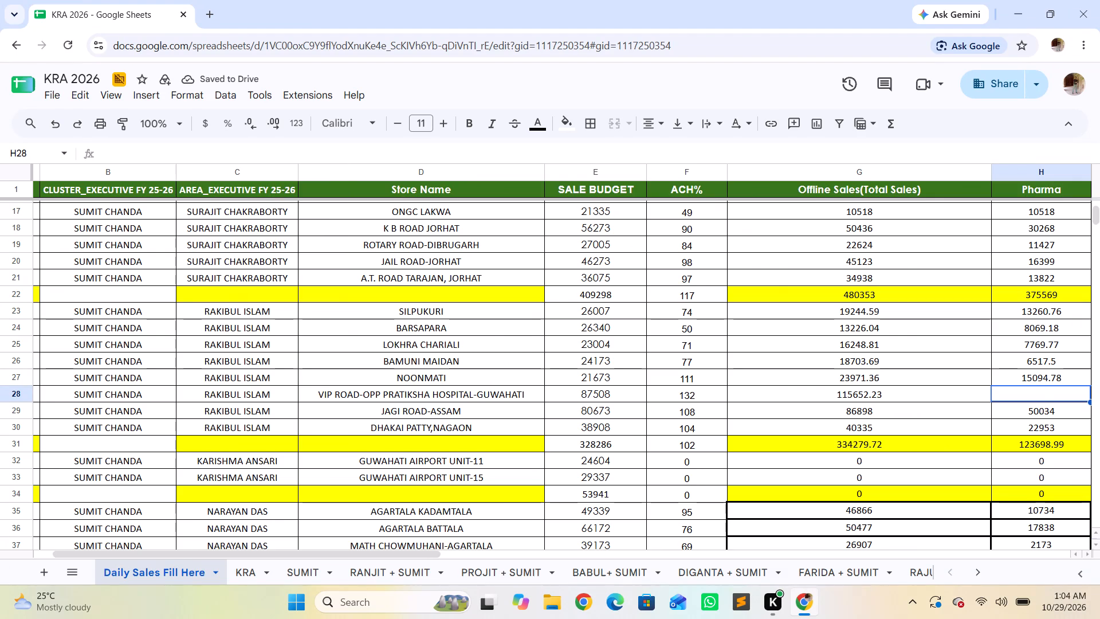
type("722")
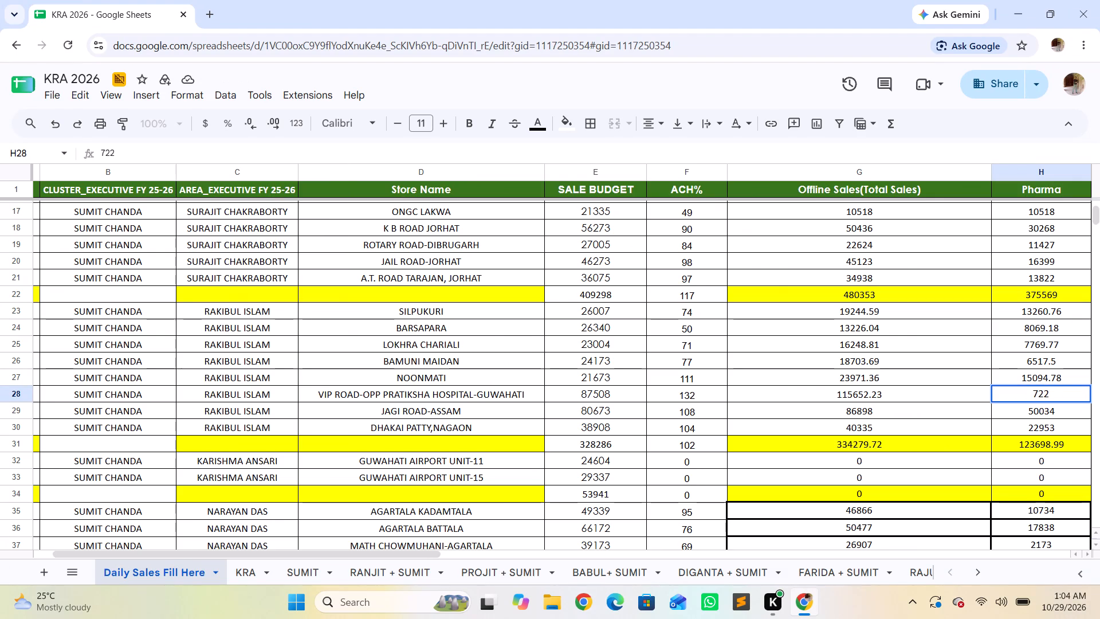
type("40.08")
key("Right")
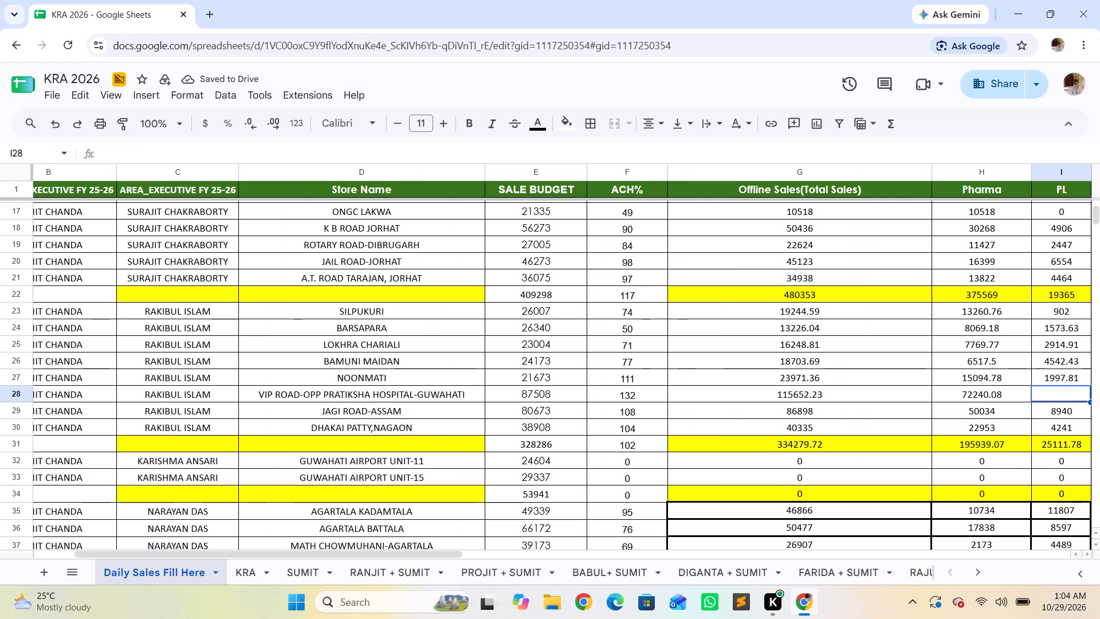
type("9446.07")
key("Right")
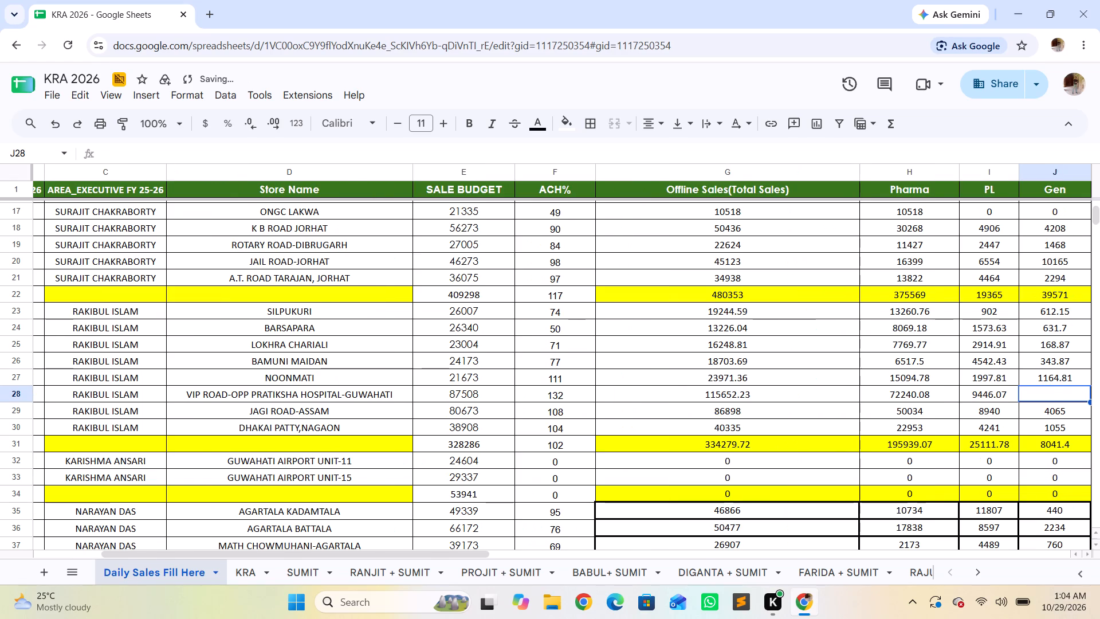
type("2103.68")
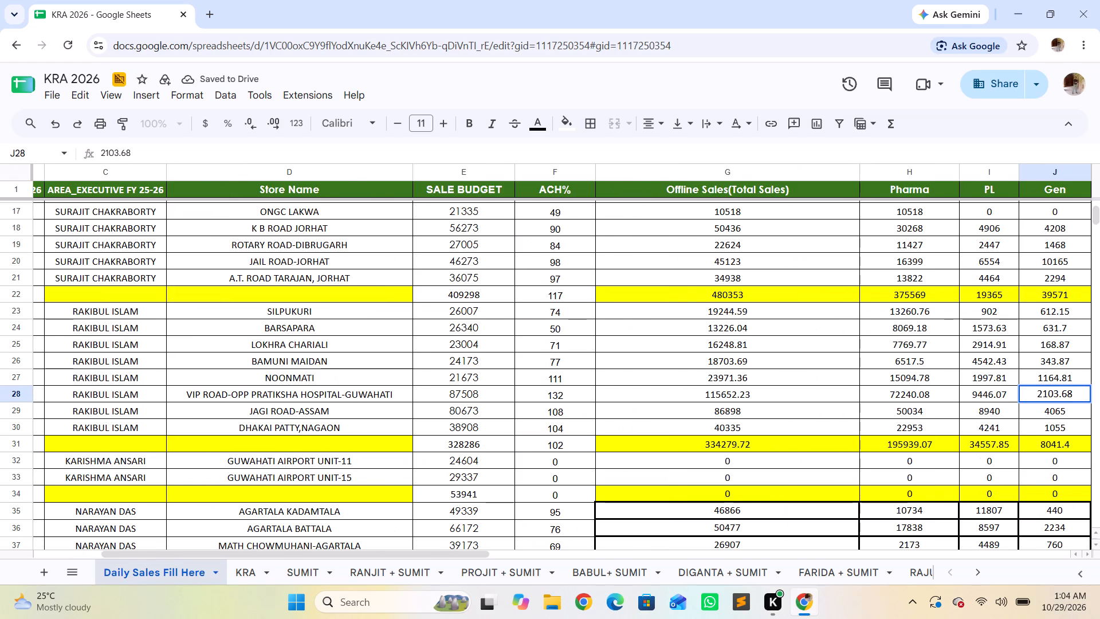
key("Right")
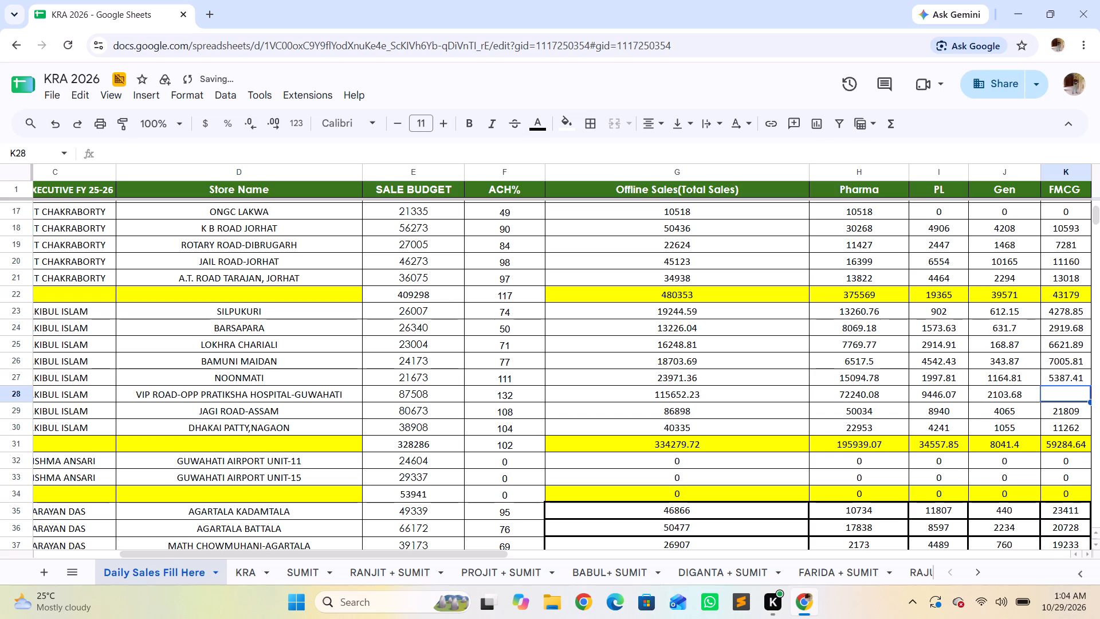
type("3100")
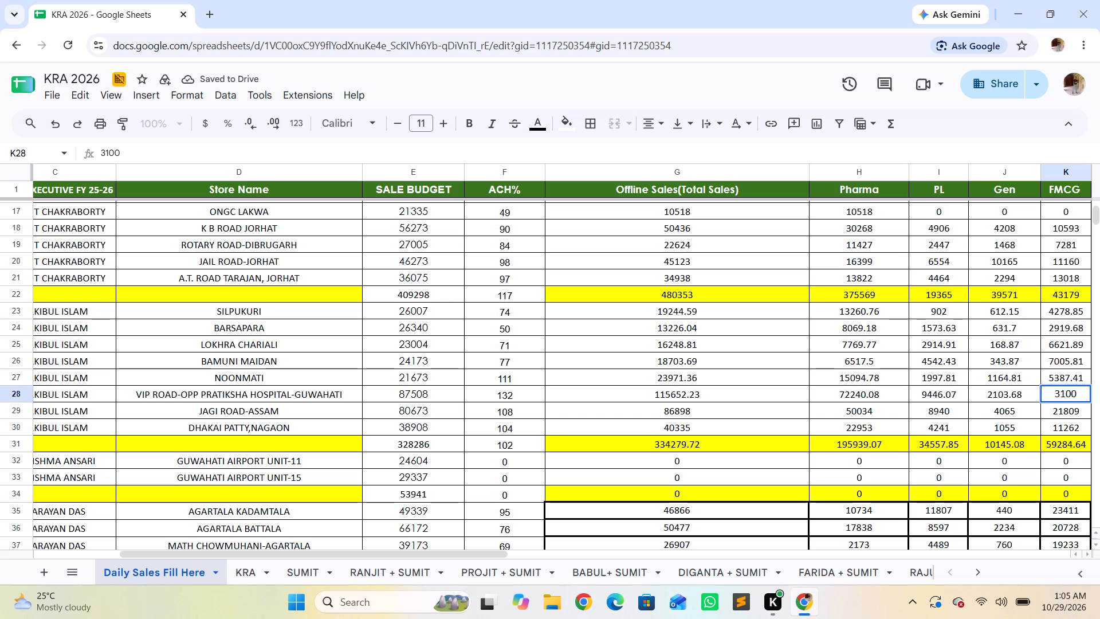
type("6.19")
key("Right")
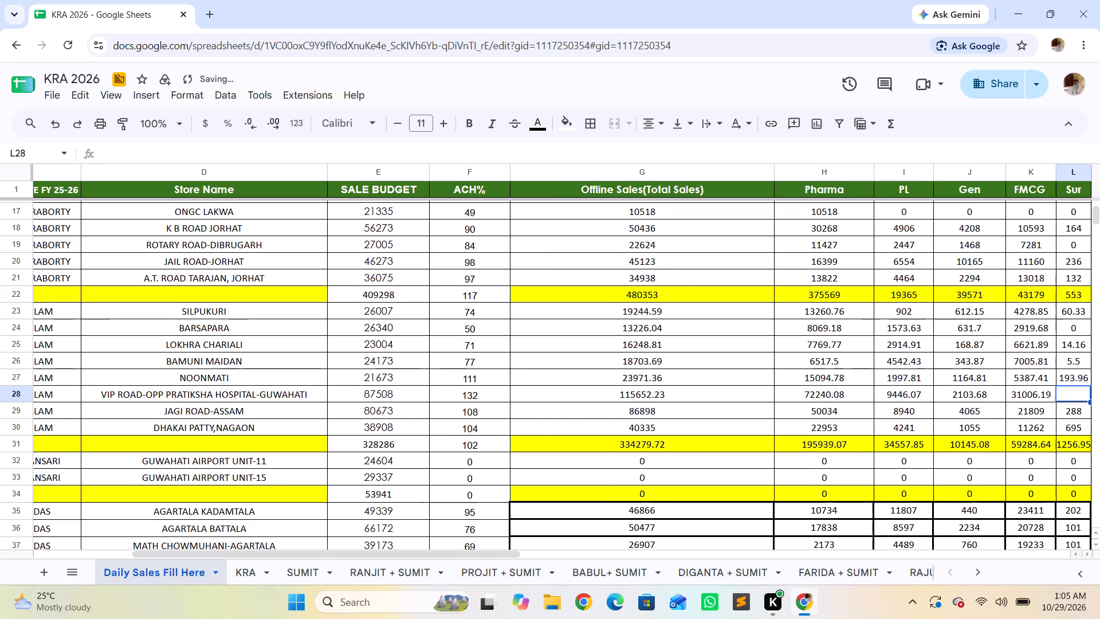
For VIP ROAD-OPP PRATIKSHA HOSPITAL-GUWAHATI, enter Sur 286.70, ONE CARD 0, HD Bill 0, HD BILL VALUE 0 and CIRCLE ENROLLMENT 3.
type("286.70")
key("Right")
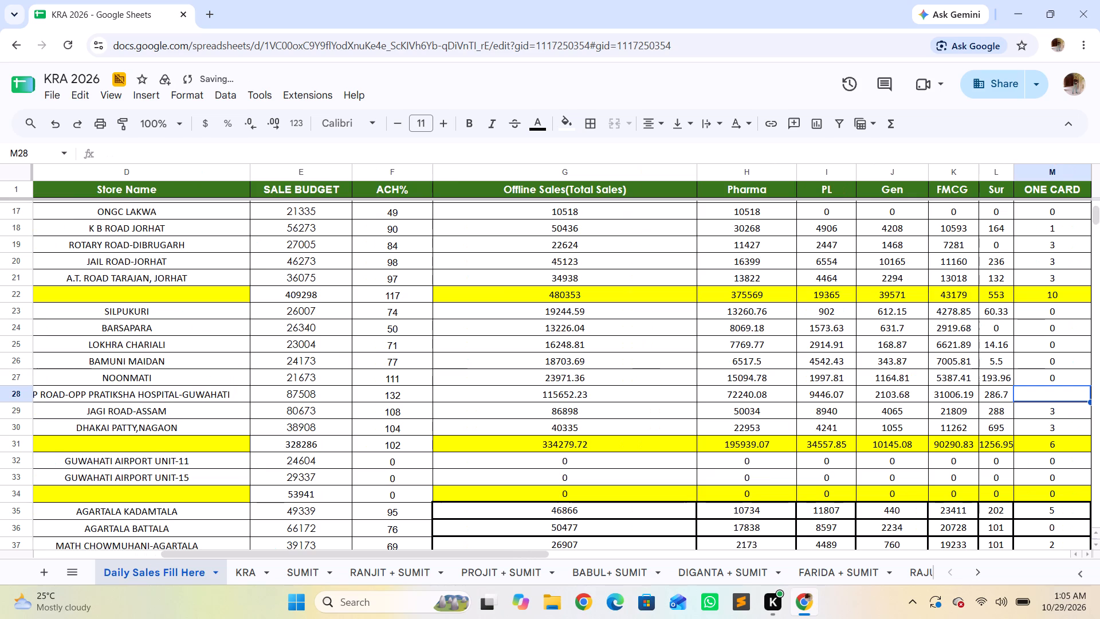
key("0")
key("Right")
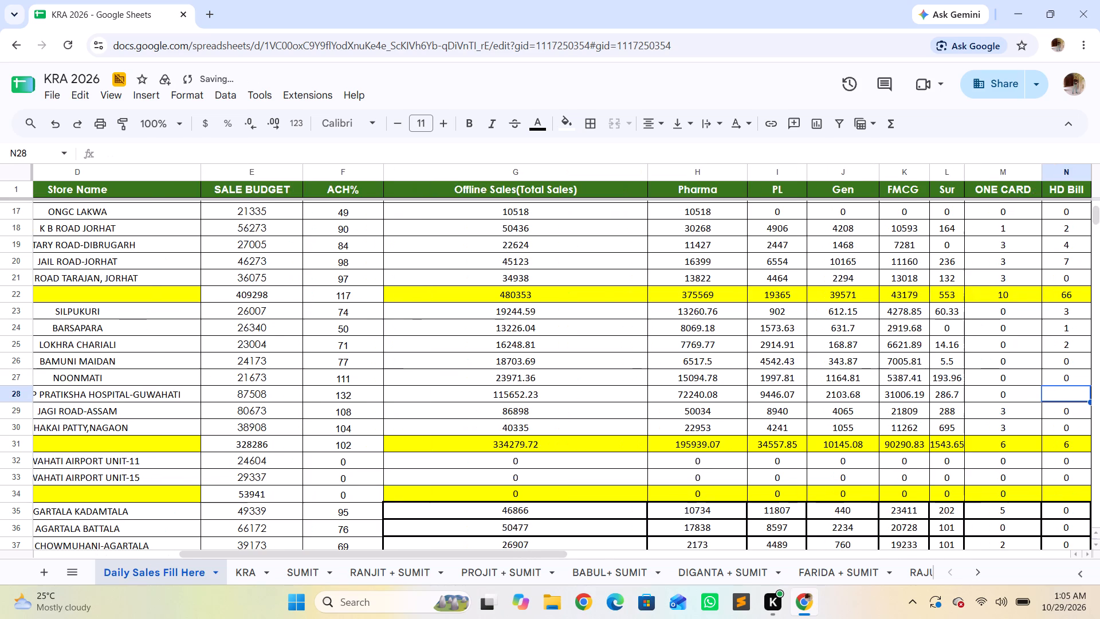
key("0")
key("Right")
key("0")
key("Right")
key("3")
key("Right")
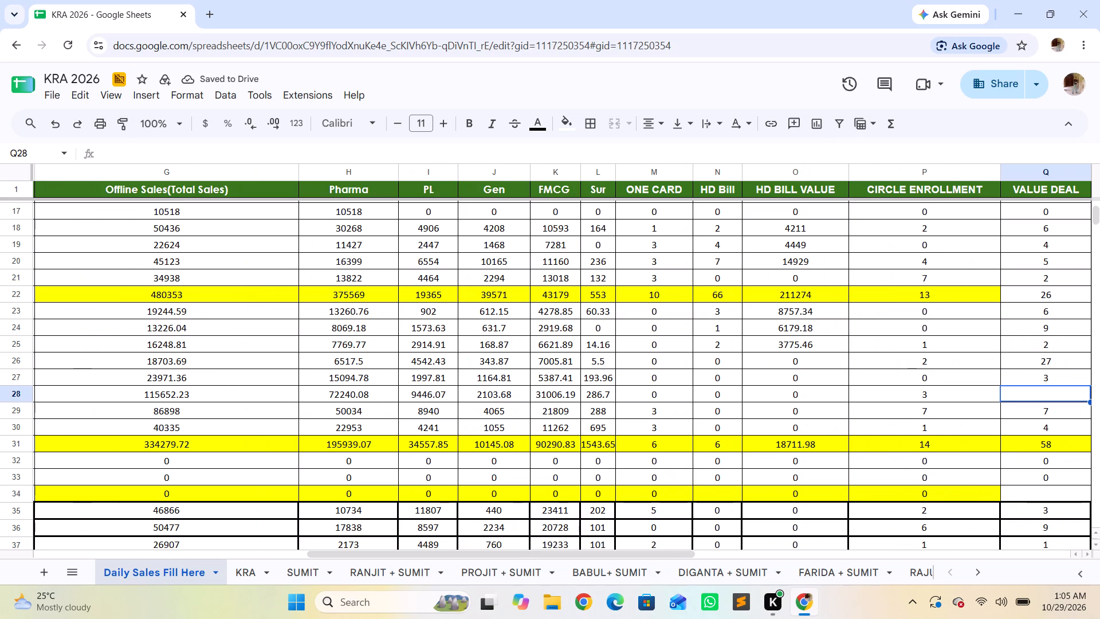
For VIP ROAD-OPP PRATIKSHA HOSPITAL-GUWAHATI, enter VALUE DEAL 22 and BILL COUNT 176.
type("22")
key("Right")
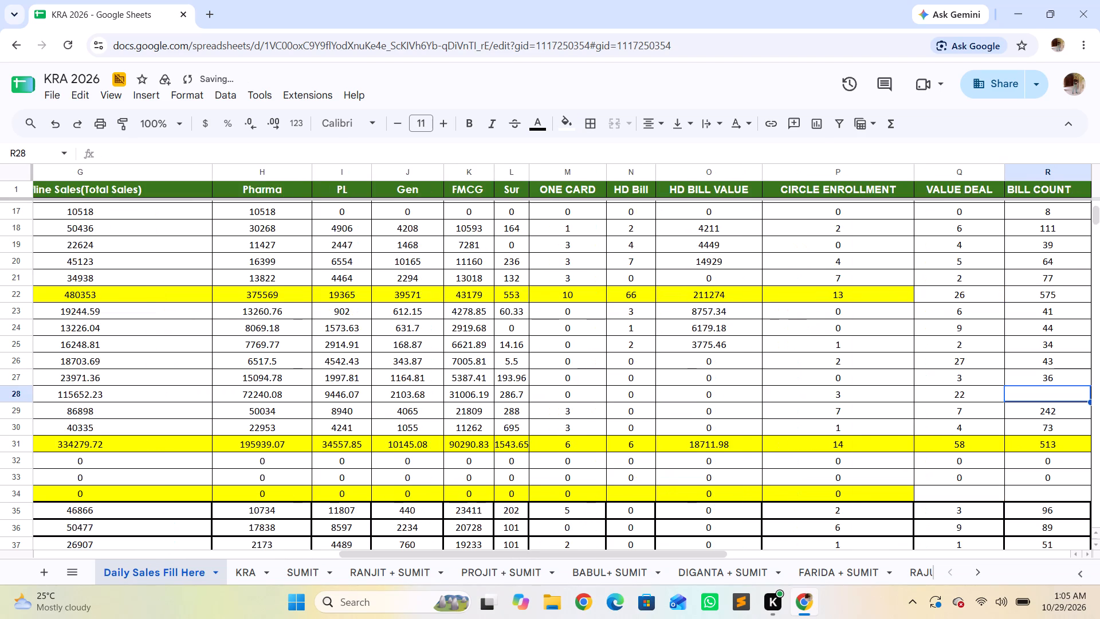
type("176")
key("Right")
For VIP ROAD-OPP PRATIKSHA HOSPITAL-GUWAHATI, enter offline FMCG 25654.69 and online FMCG 5351.50.
key("Right")
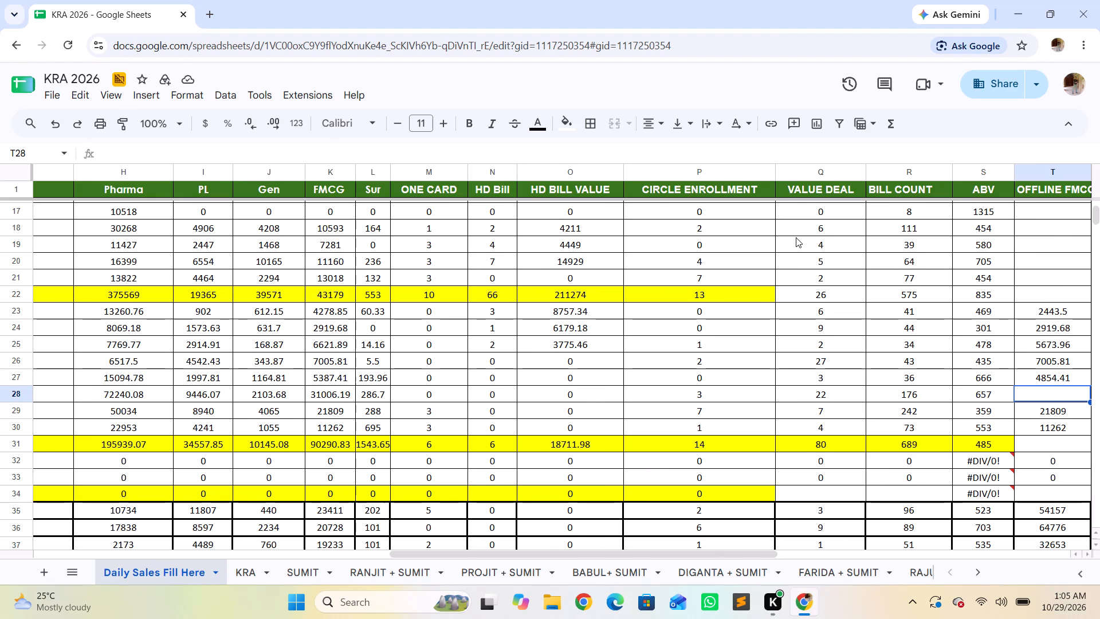
type("2564")
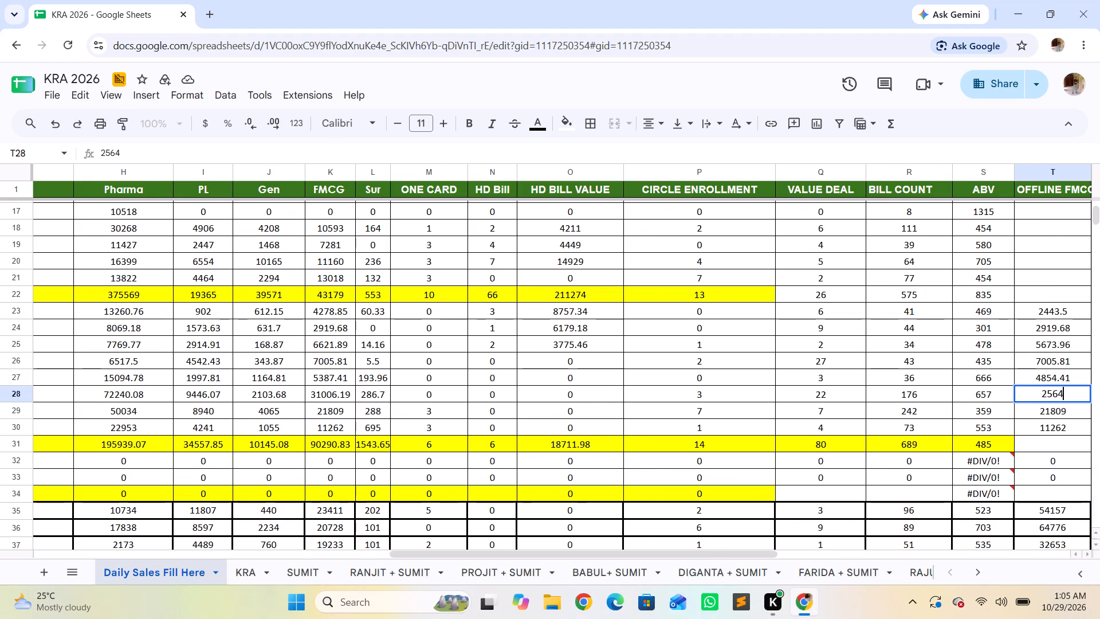
key("BackSpace")
type("54.69")
key("Right")
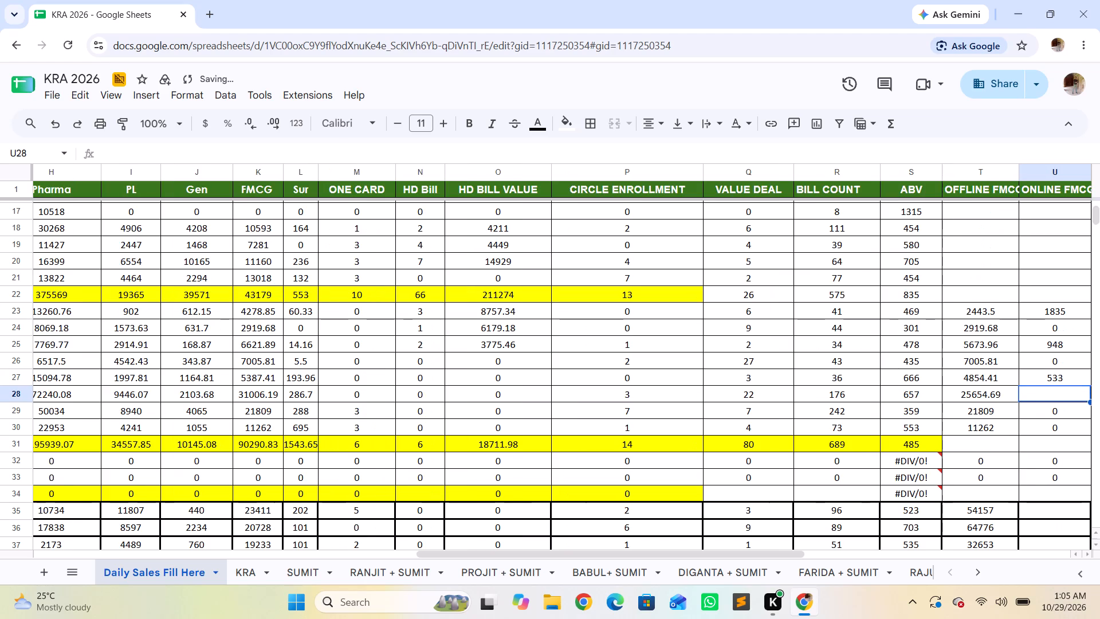
type("5351.50")
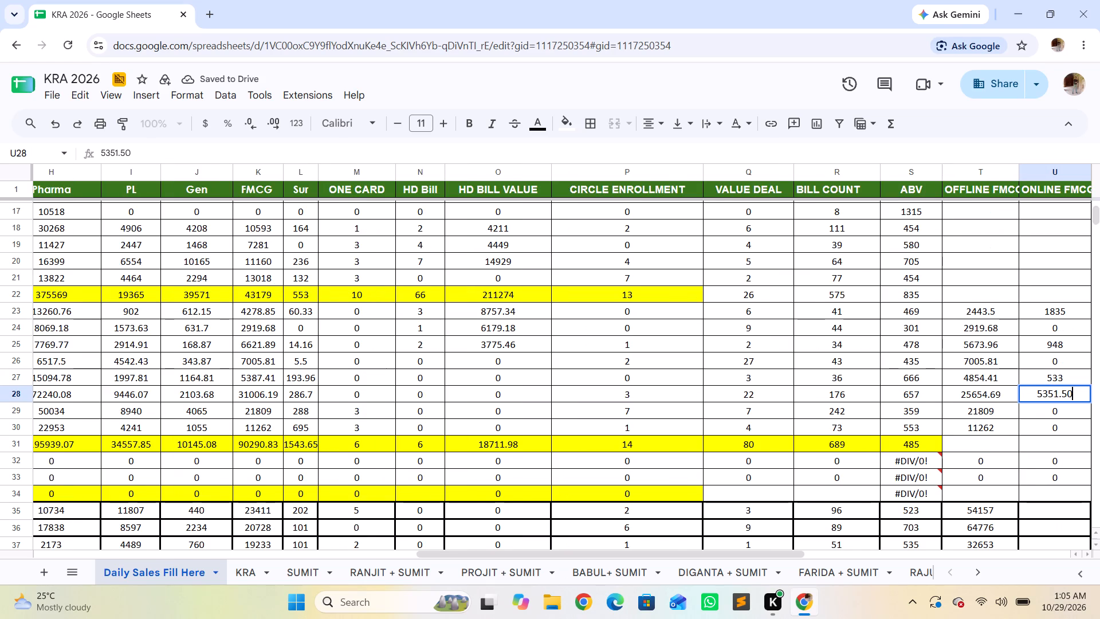
key("Right")
Look back over the entries across the VIP ROAD-OPP PRATIKSHA HOSPITAL-GUWAHATI row.
key("Left")
key("Left")
key("Left")
key("Left")
key("Left")
key("Left")
key("Left")
key("Left")
key("Left")
key("Left")
key("Left")
key("Left")
key("Left")
key("Left")
key("Left")
key("Left")
key("Left")
key("Left")
key("Left")
key("Left")
key("Right")
key("Right")
key("Right")
key("Right")
key("Right")
key("Right")
key("Right")
key("Right")
key("Right")
key("Right")
key("Right")
key("Right")
key("Right")
key("Right")
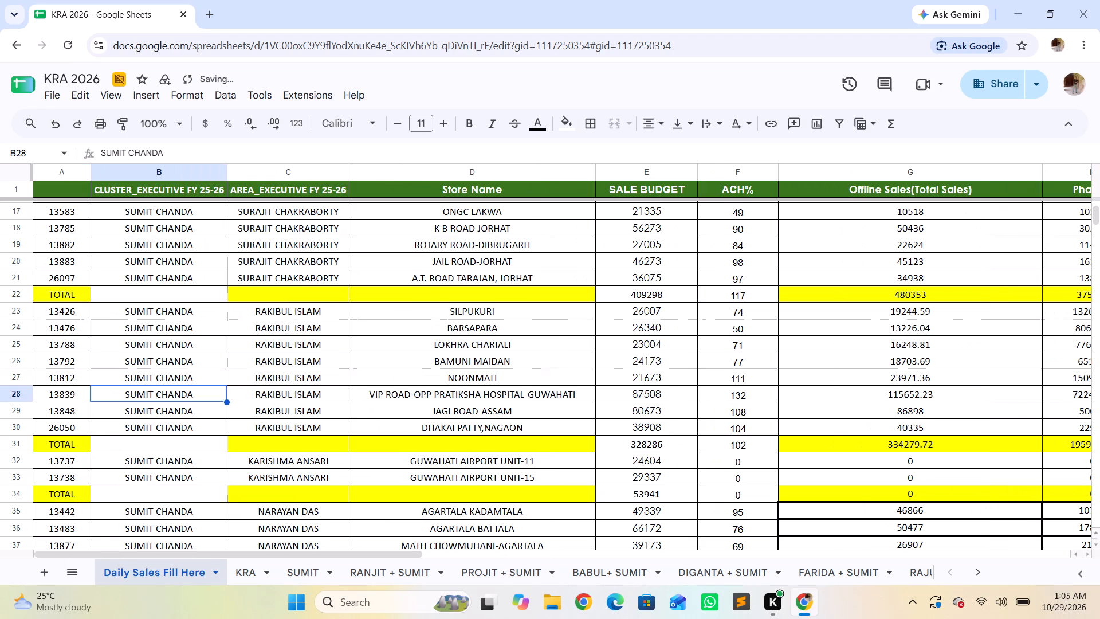
key("Right")
key("Right")
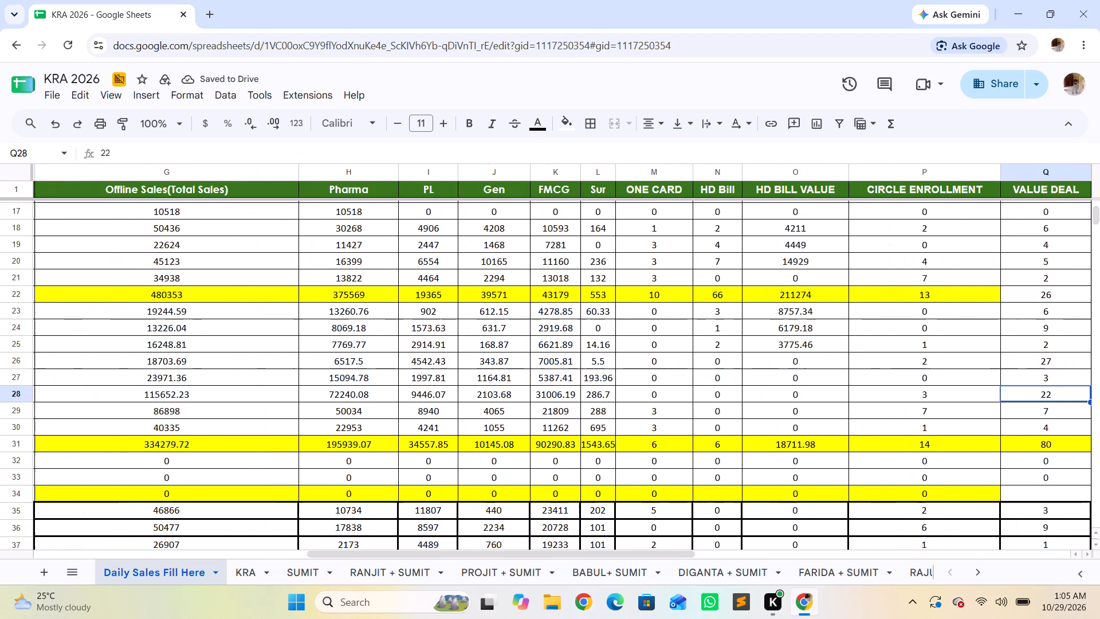
key("Left")
key("Left")
key("Left")
key("Left")
key("Left")
key("Left")
key("Left")
key("Left")
key("Left")
key("Left")
key("Left")
key("Left")
key("Left")
key("Left")
key("Left")
key("Left")
key("Left")
key("Left")
key("Left")
key("Left")
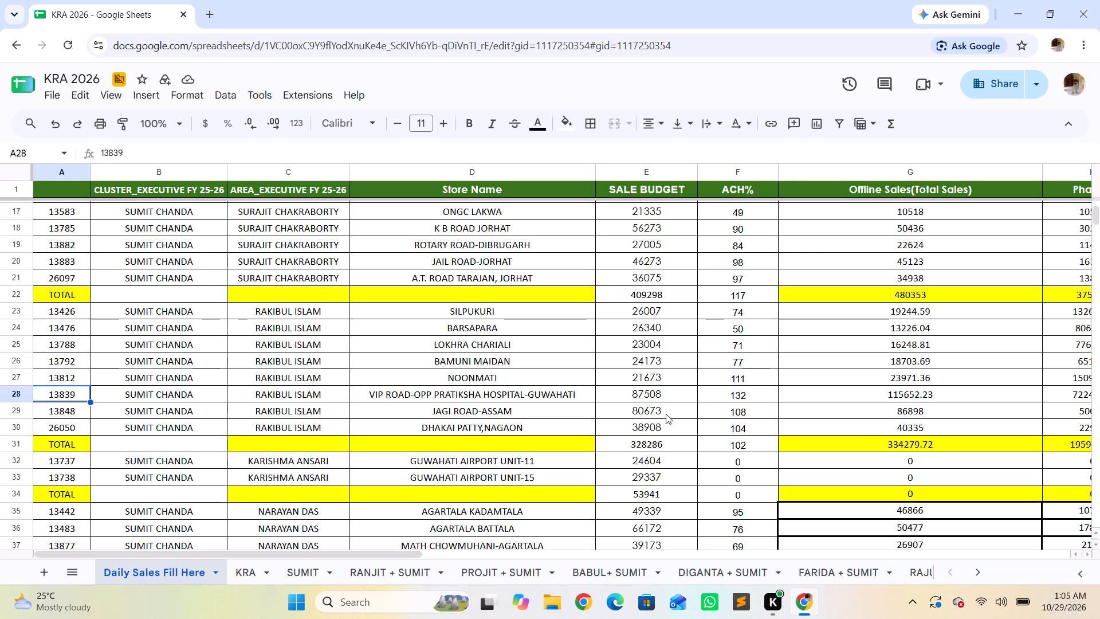
In the same area's INITIATIVE REPORTS table starting at row 128, set the VALUE DEAL sale quantity to 80.
scroll(666, 414, "down", 16)
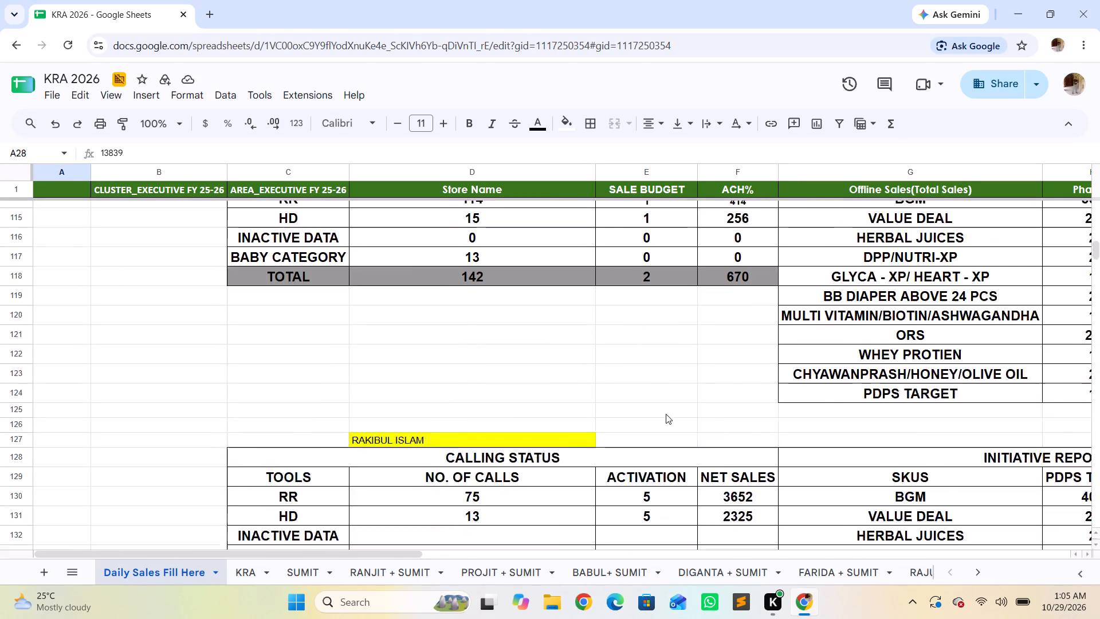
scroll(666, 414, "down", 1)
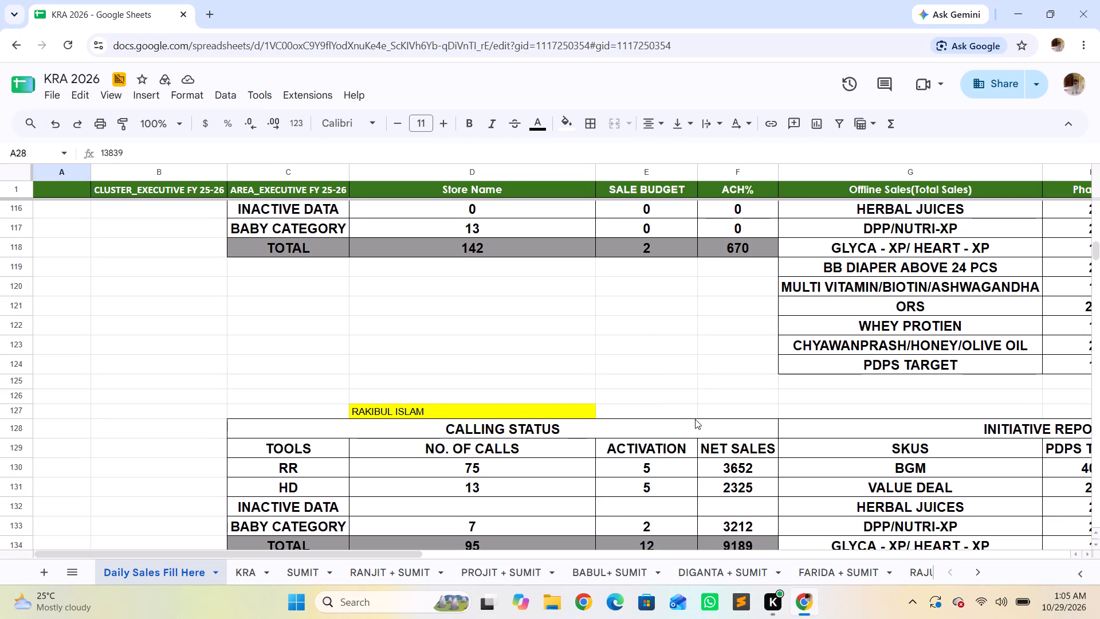
scroll(695, 419, "down", 1)
scroll(695, 419, "left", 6)
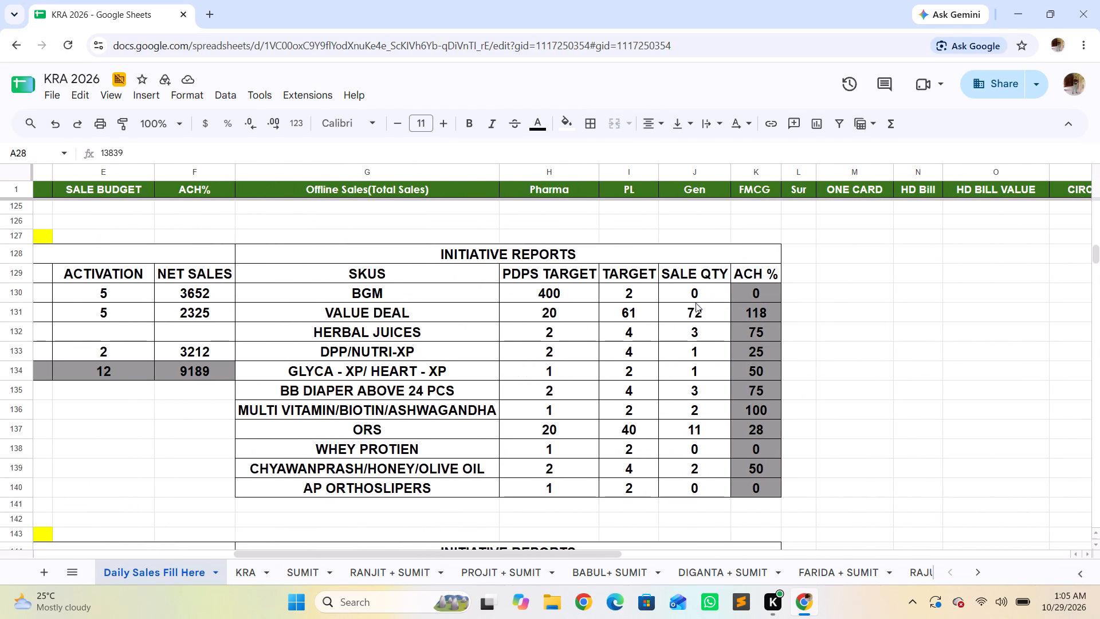
left_click(694, 314)
type("80")
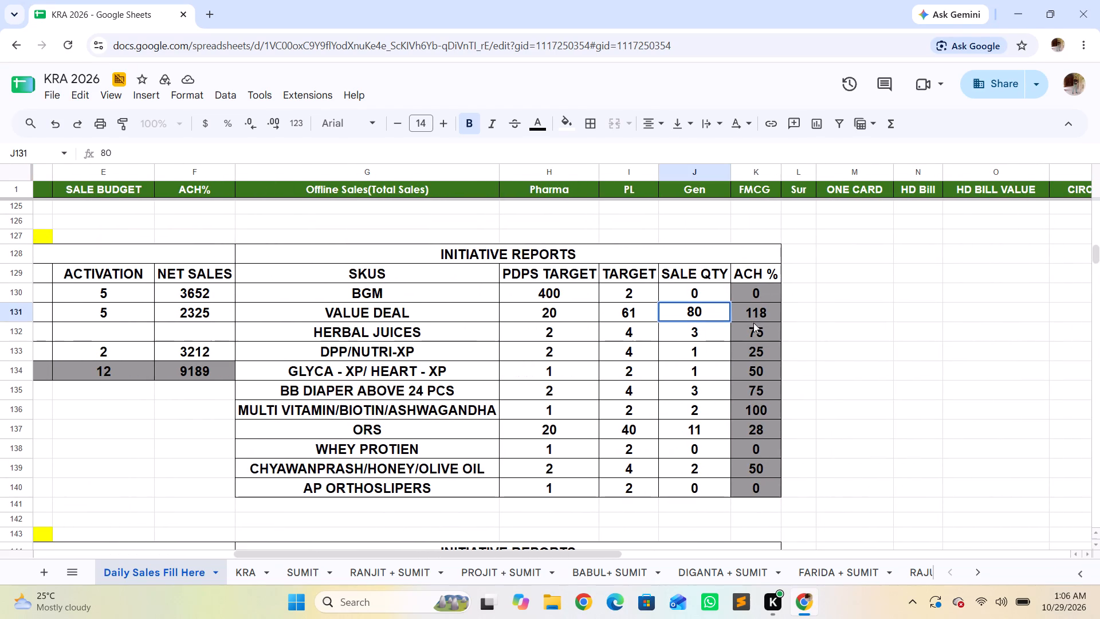
left_click(905, 387)
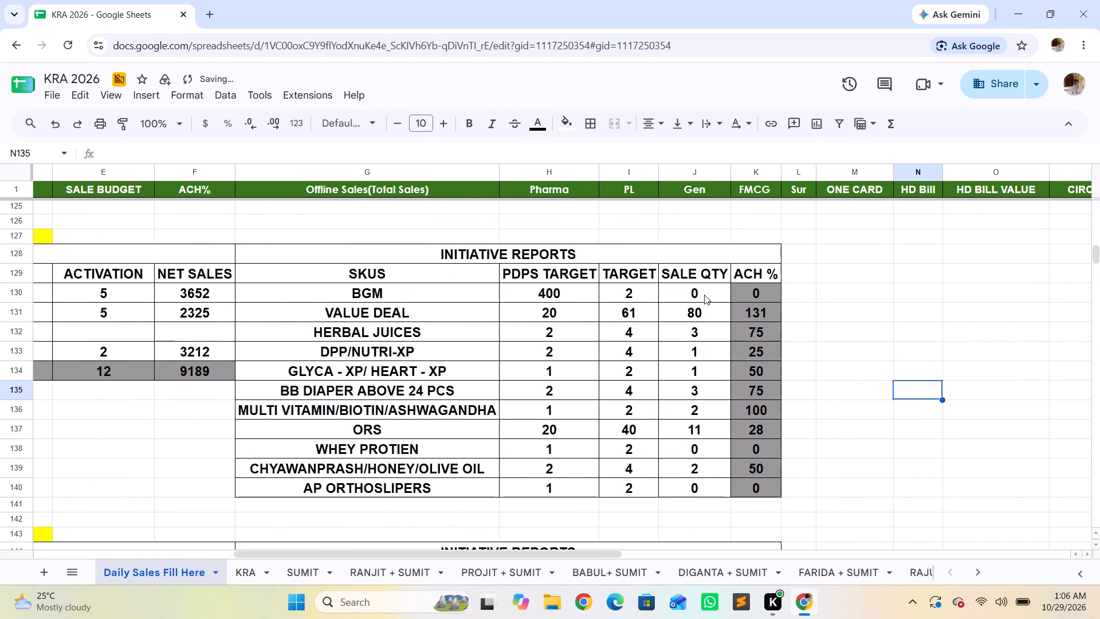
In that table, set the sale quantities to BGM 2, HERBAL JUICES 4, DPP/NUTRI-XP 0 and GLYCA - XP/HEART - XP 2.
left_click(702, 295)
key("2")
key("Down")
key("Down")
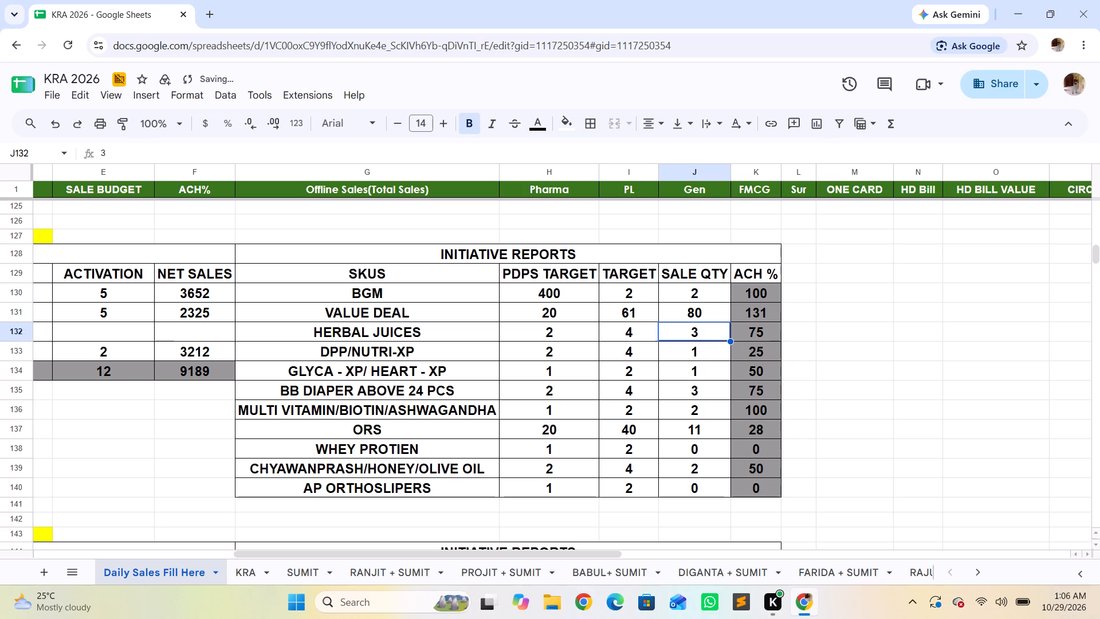
key("4")
key("Down")
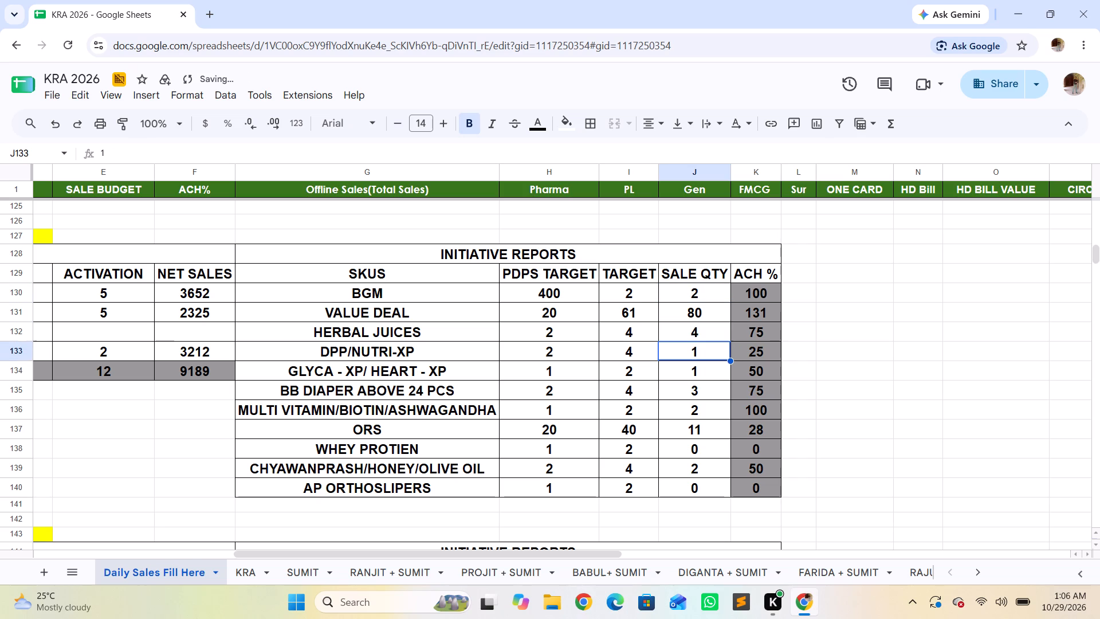
key("0")
key("Down")
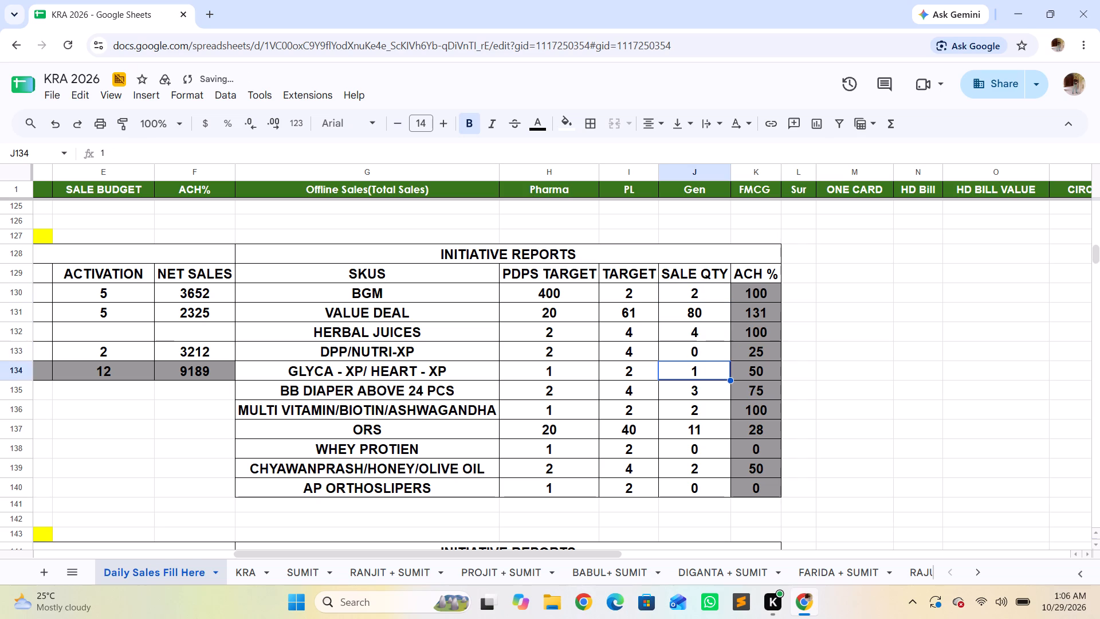
key("2")
key("Down")
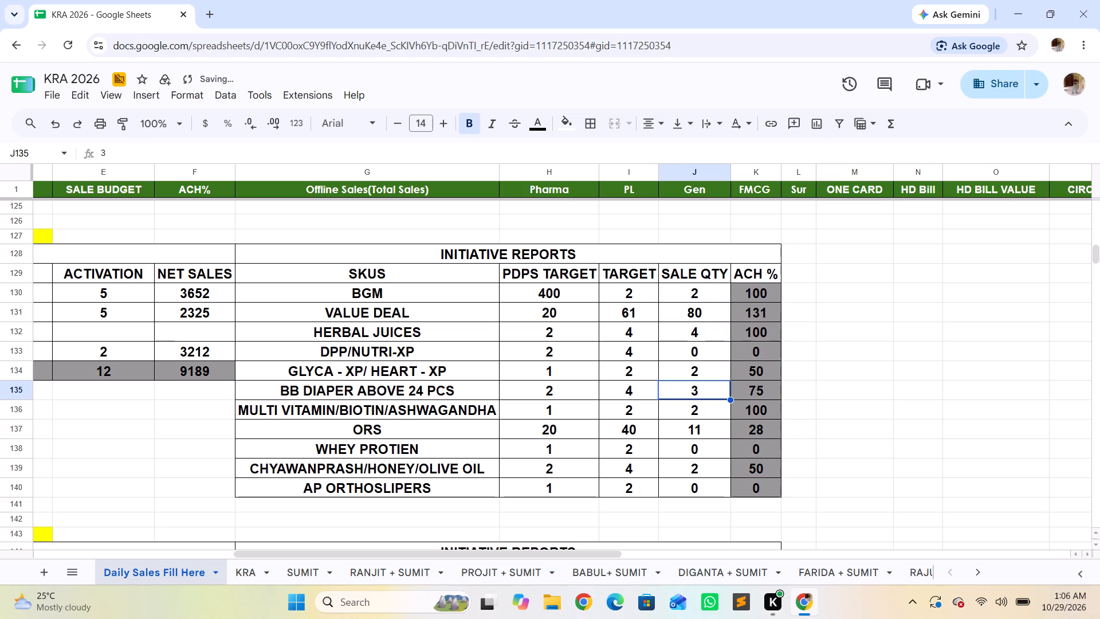
Set the sale quantities to BB DIAPER ABOVE 24 PCS 4, MULTI VITAMIN/BIOTIN/ASHWAGANDHA 4, ORS 22 and CHYAWANPRASH/HONEY/OLIVE OIL 1.
key("4")
key("Down")
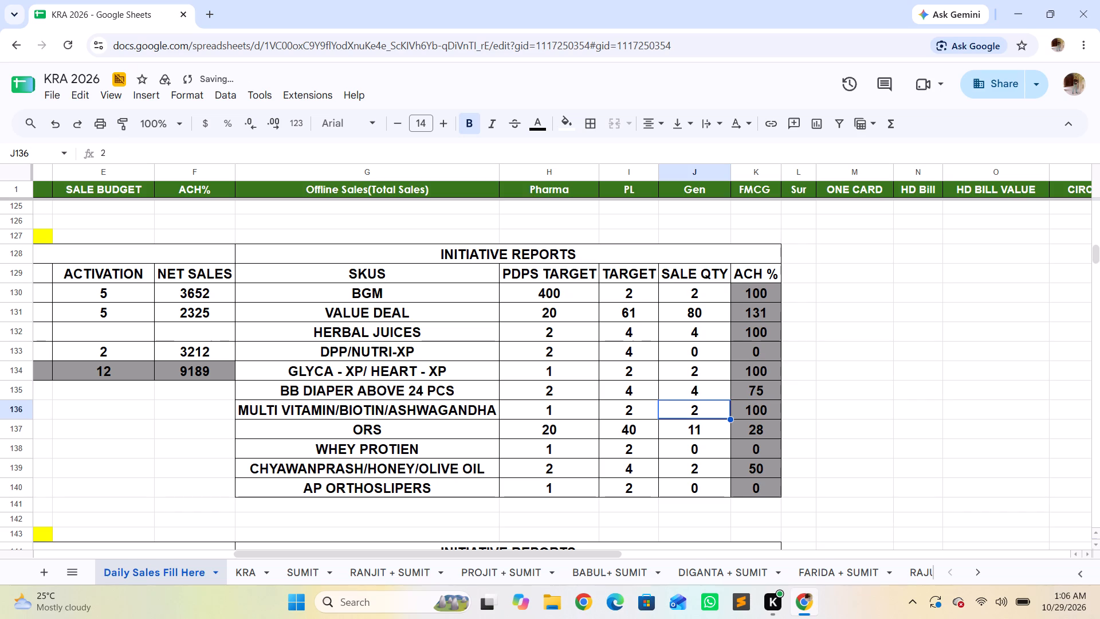
key("4")
key("Down")
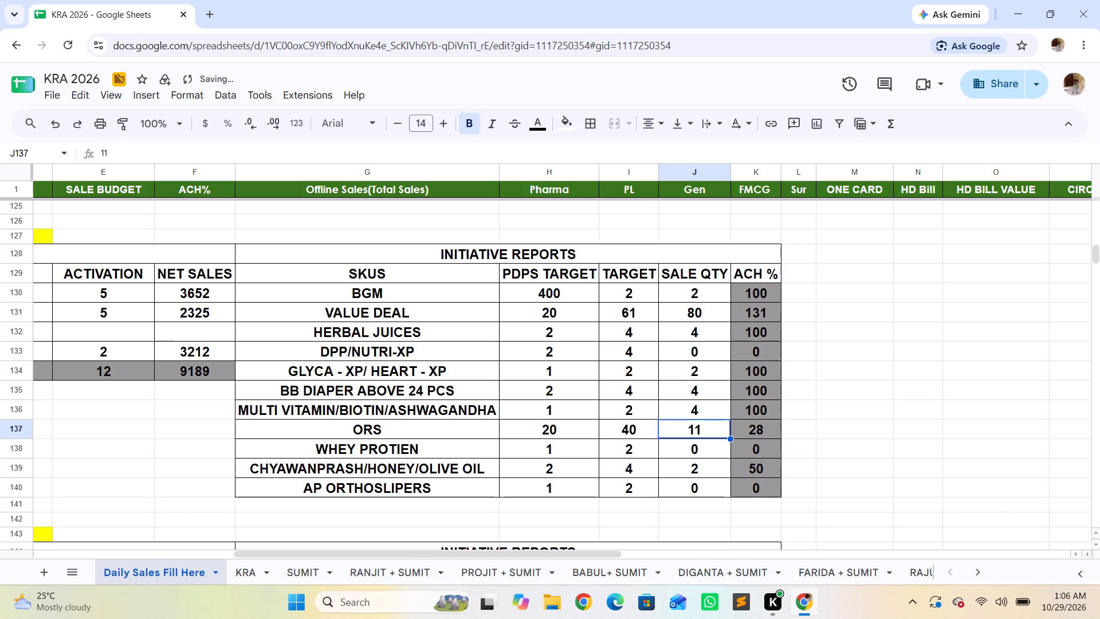
type("22")
key("Down")
key("Down")
key("0")
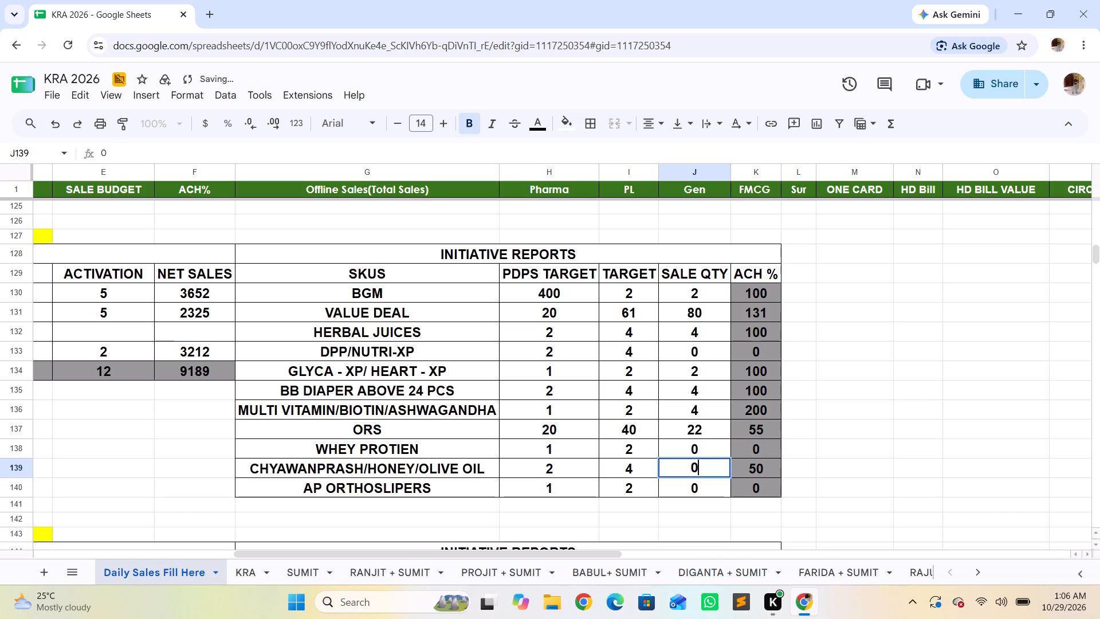
key("1")
key("Down")
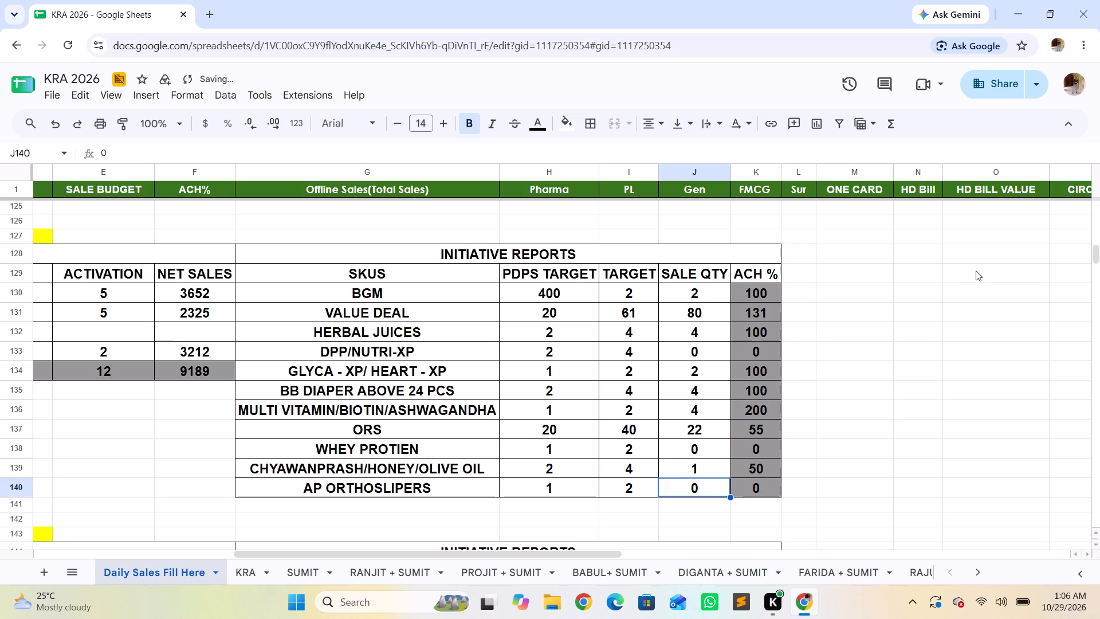
left_click(976, 289)
Open the RAKIBUL + SUMIT sheet and review its full branch sales and achievement table at 75% zoom.
scroll(761, 336, "up", 15)
scroll(761, 336, "right", 5)
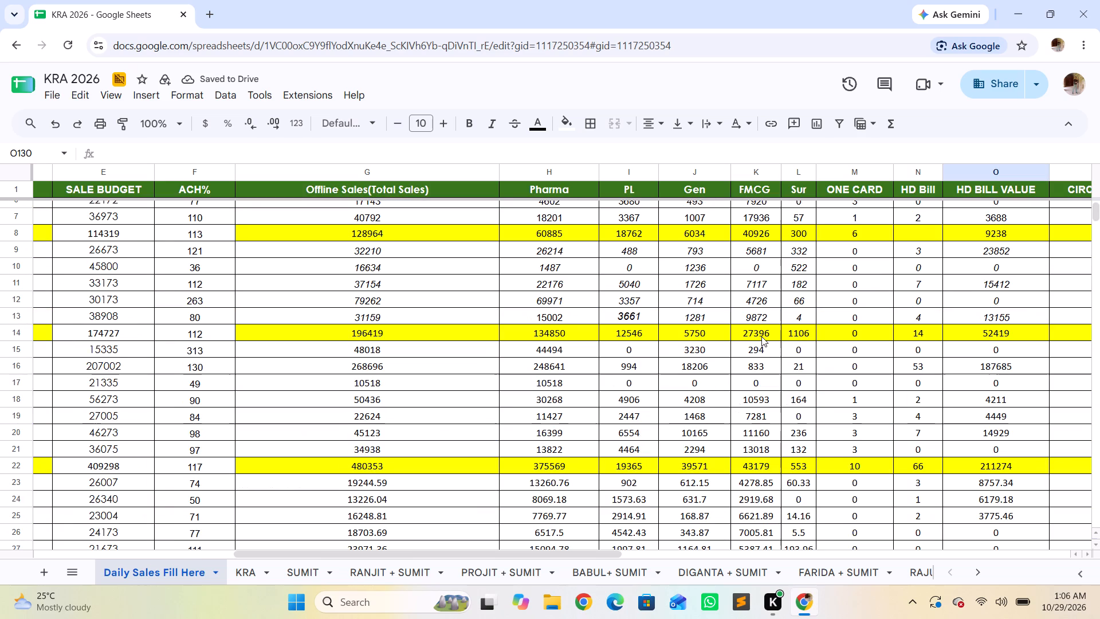
scroll(761, 336, "right", 2)
scroll(500, 511, "right", 12)
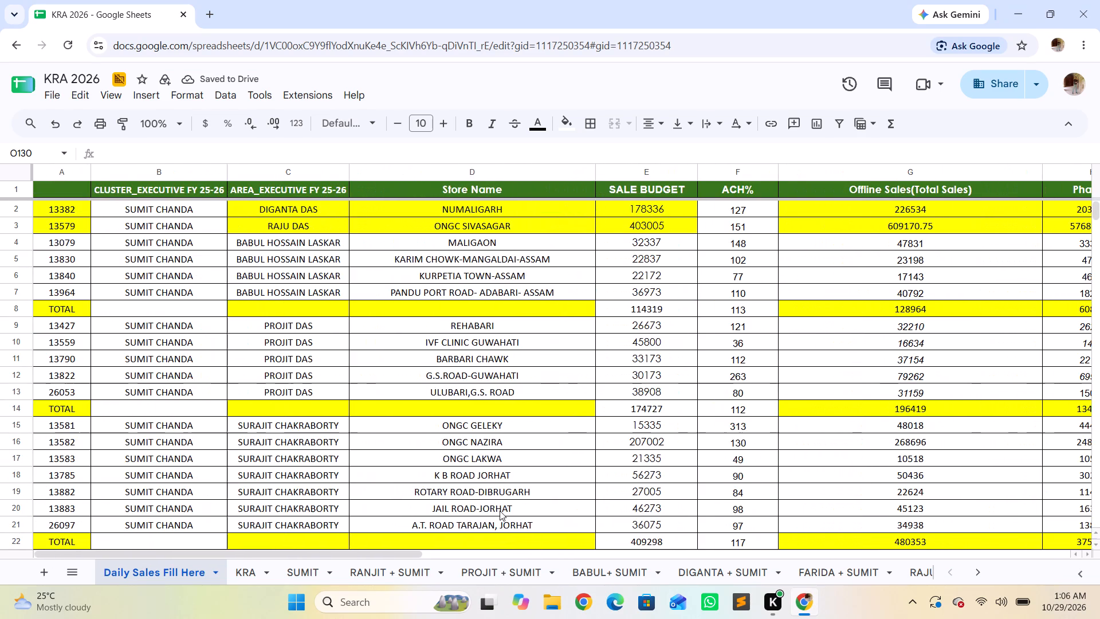
left_click(979, 575)
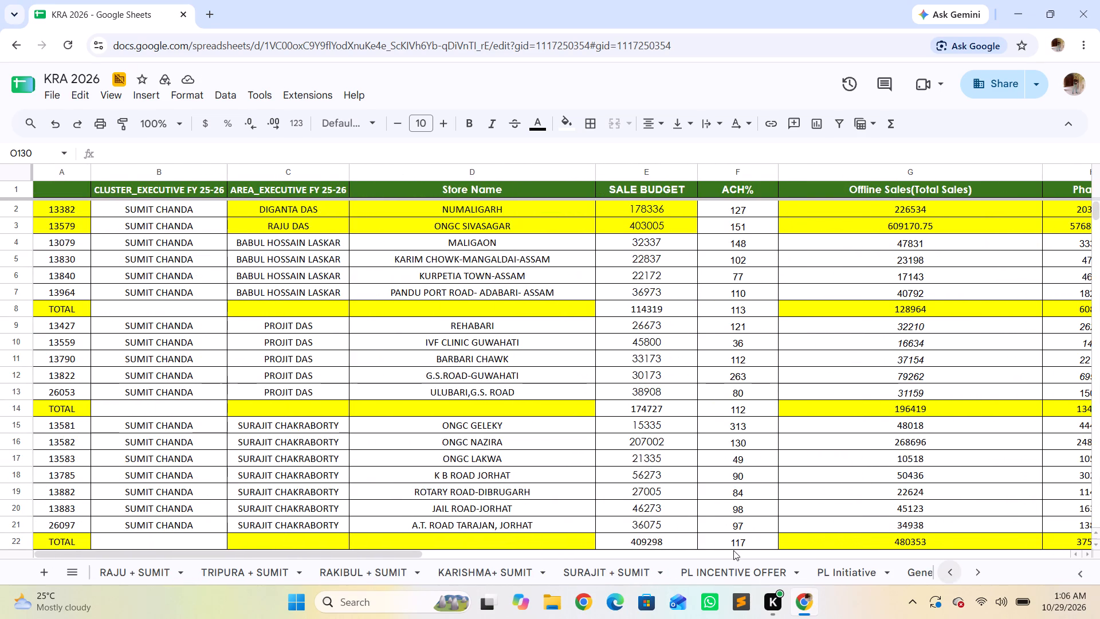
left_click(380, 571)
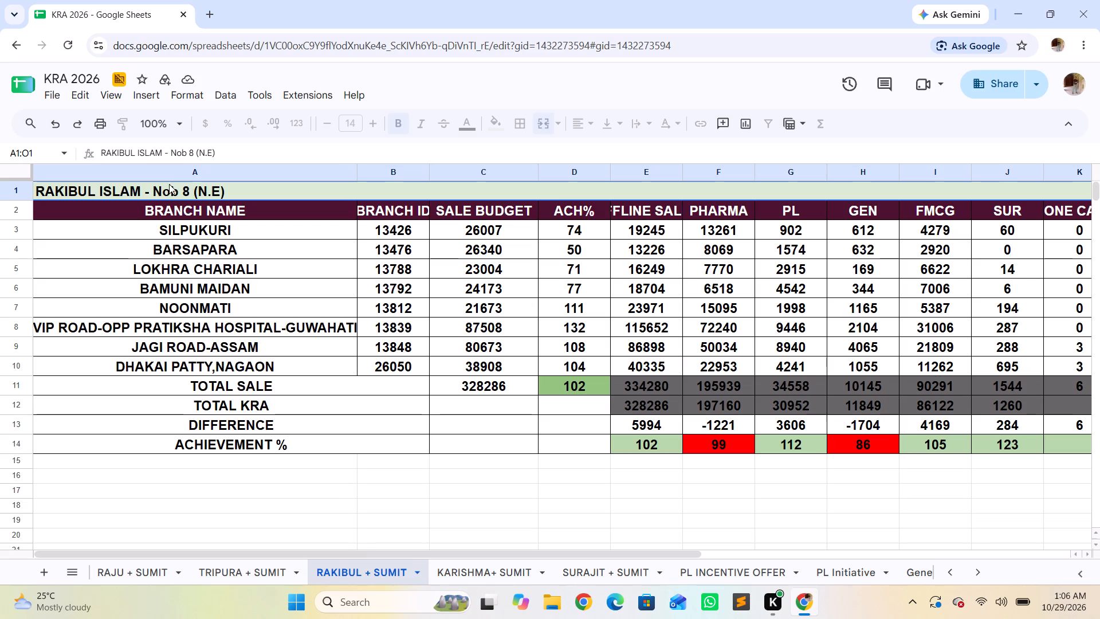
left_click(178, 121)
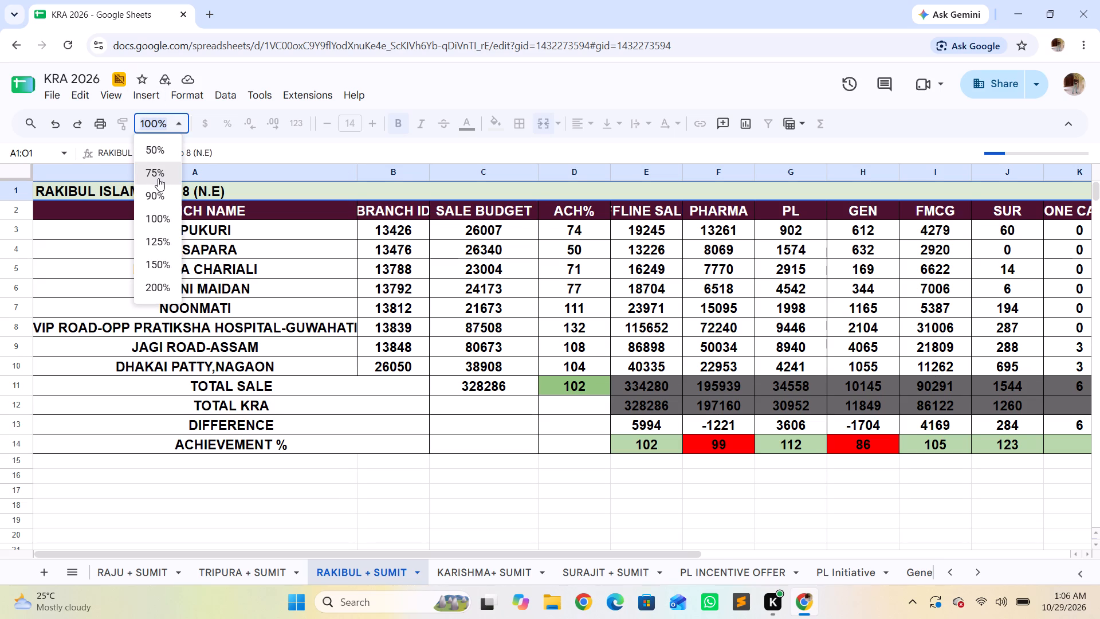
left_click(158, 180)
left_click(328, 474)
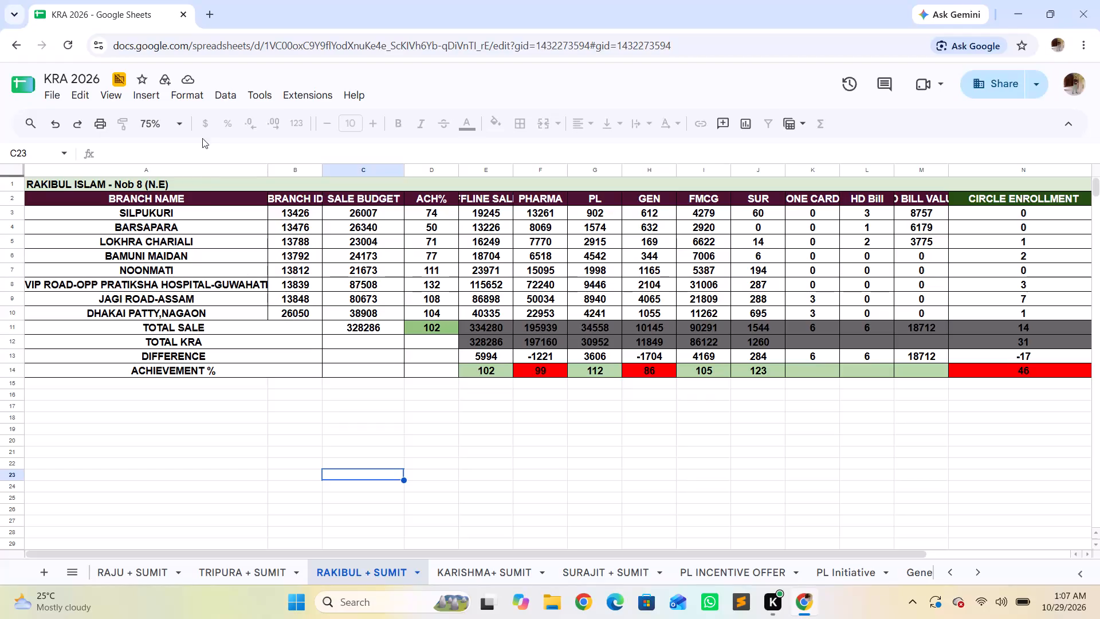
Back at 100% zoom, copy the GEN values of all eight branches, from SILPUKURI to DHAKAI PATTY,NAGAON.
left_click_drag(181, 118, 146, 216)
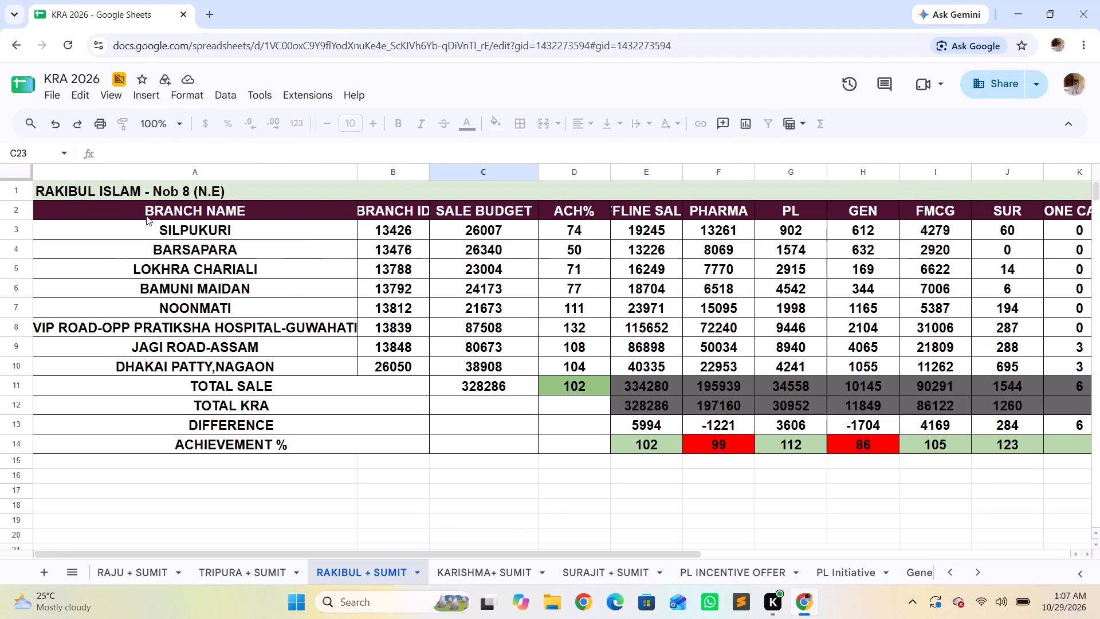
left_click(368, 522)
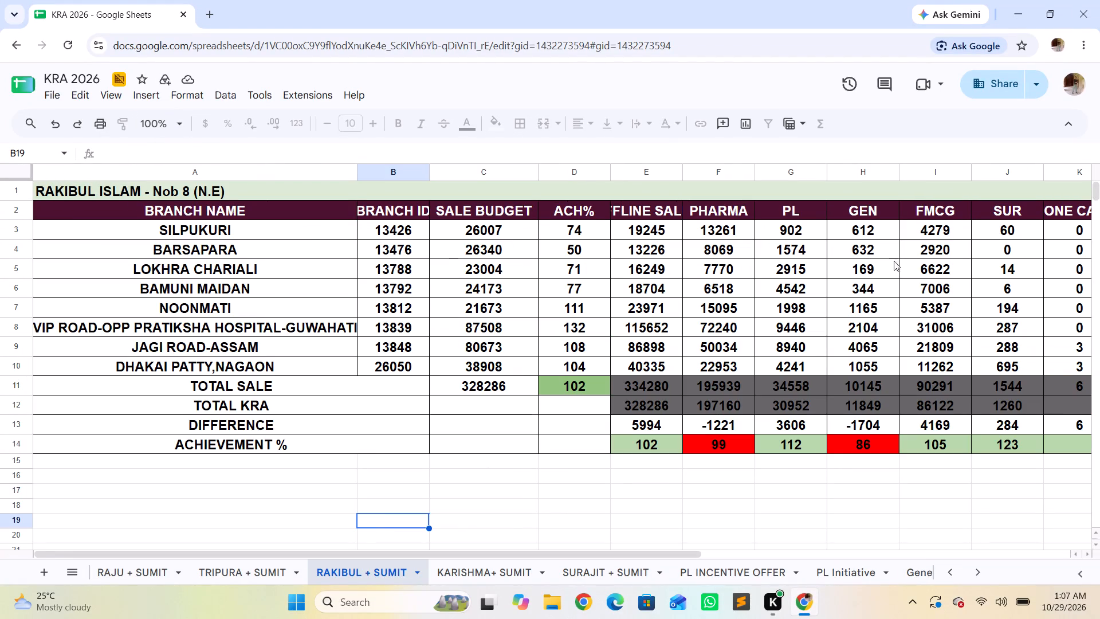
left_click(866, 230)
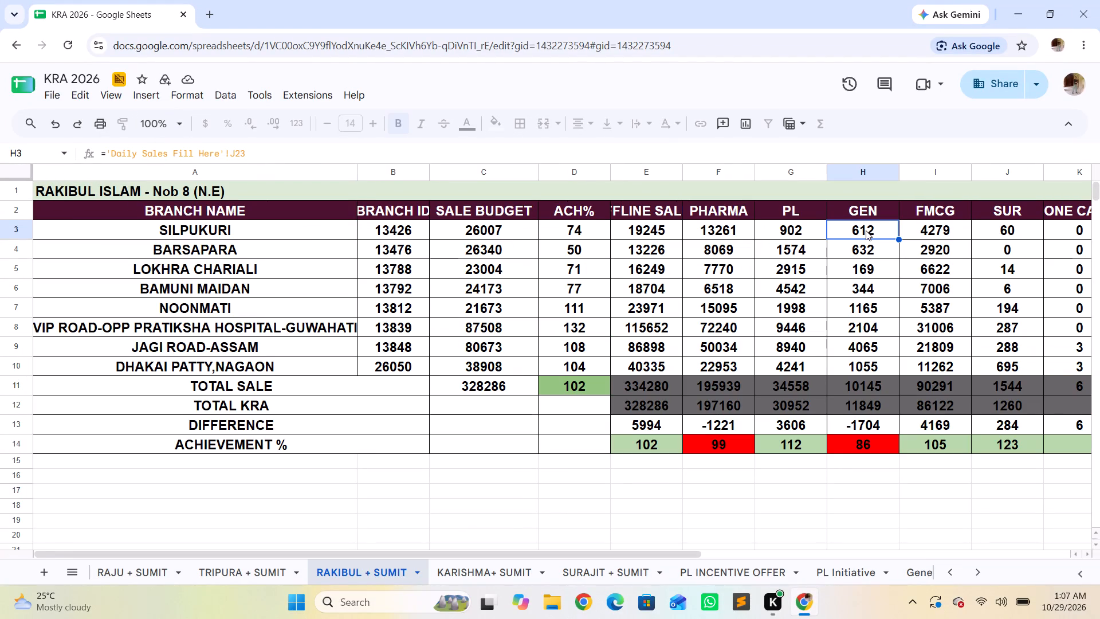
key("shift+Down")
key("shift+Down")
key("shift+Down")
key("shift+Down")
key("shift+Down")
key("shift+Down")
key("shift+Down")
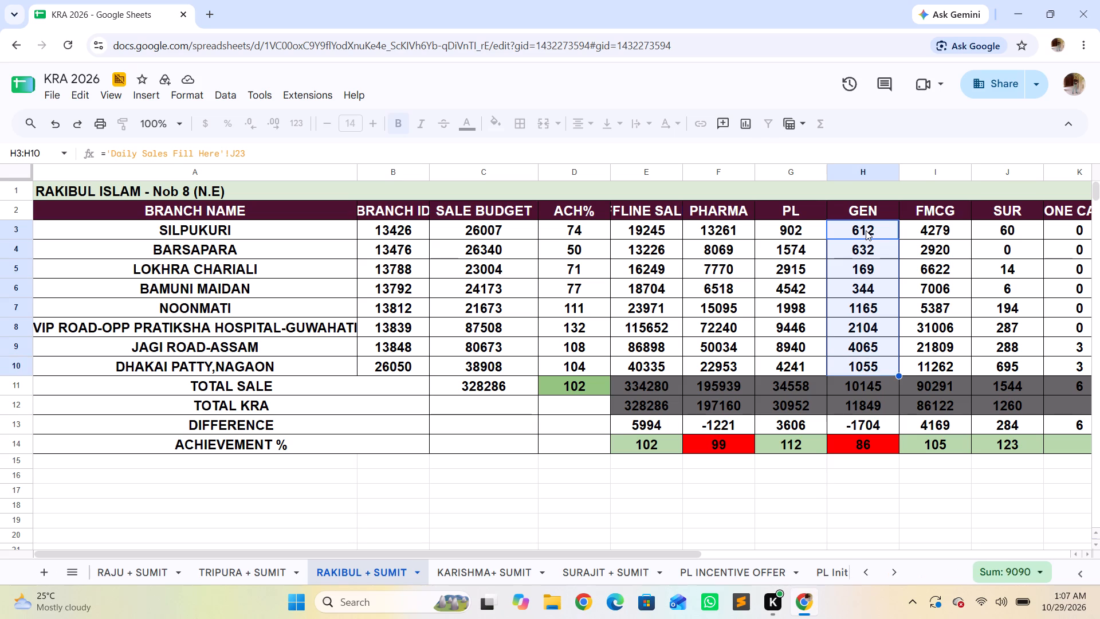
key("ctrl+c")
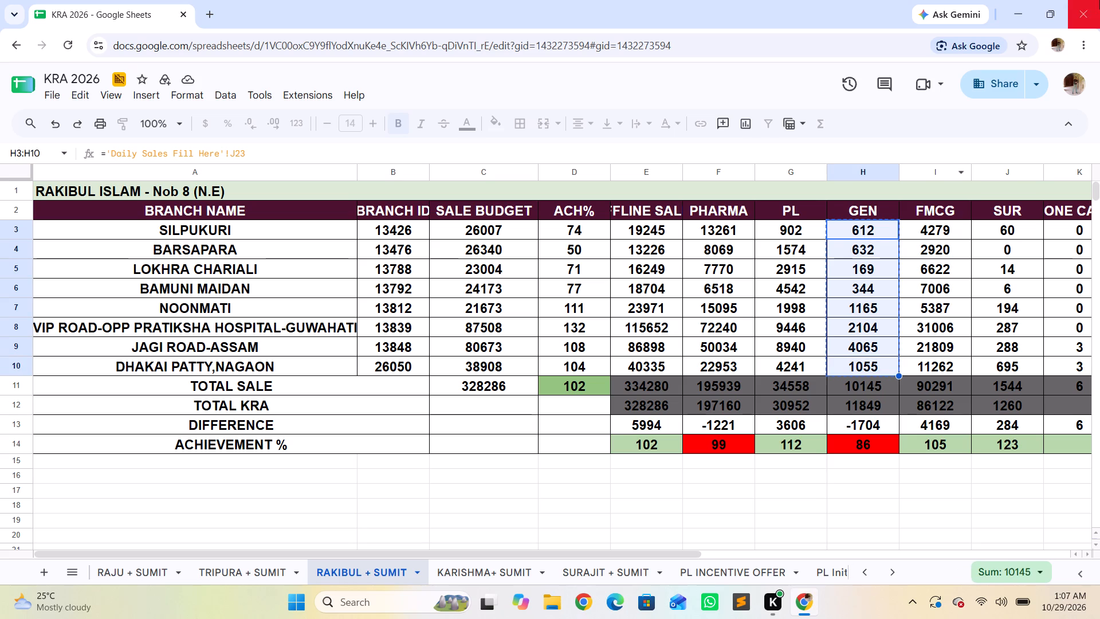
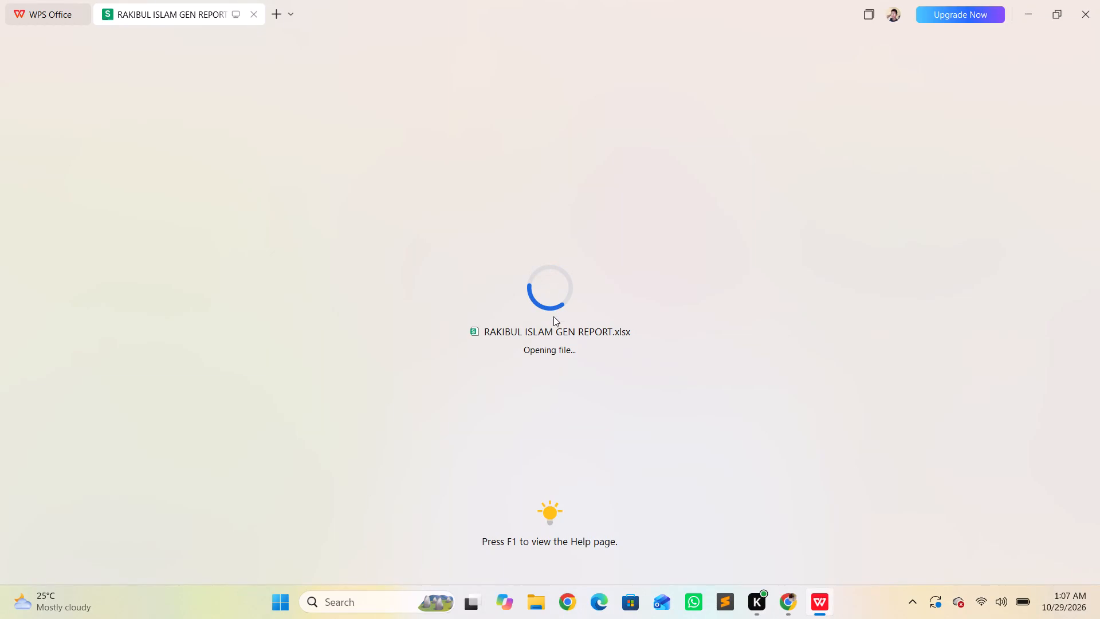
In the GEN report, paste the copied branch figures over the GEN SALE values of all eight sites, from SILPUKURI to DHAKAI PATTY.
left_click(531, 241)
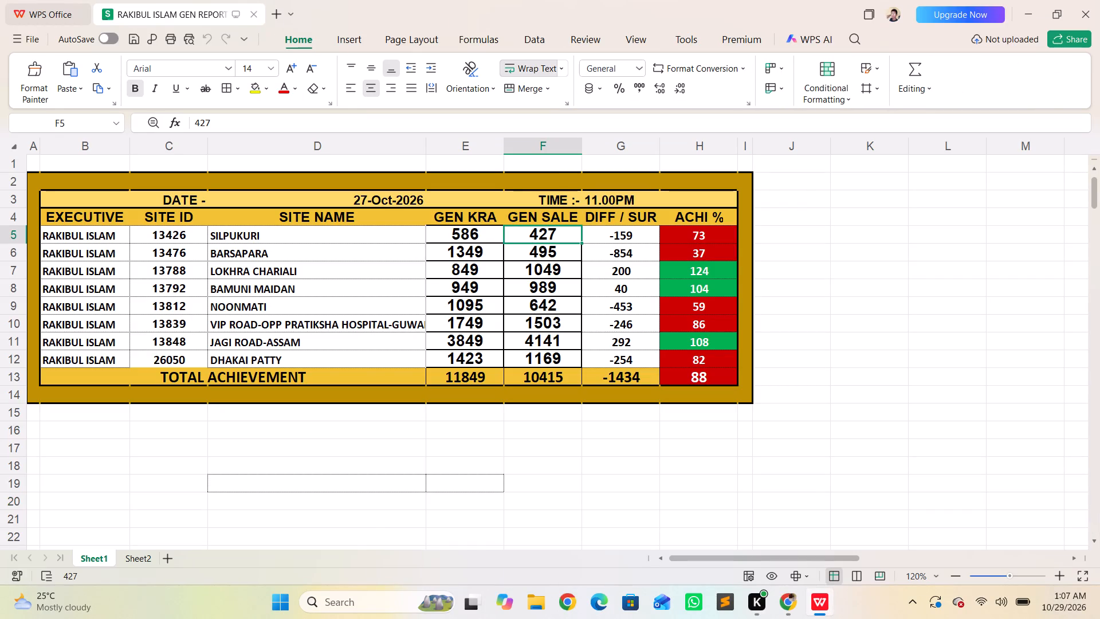
key("shift+Down")
key("shift+Down")
key("shift+Down")
key("shift+Down")
key("shift+Down")
key("shift+Down")
key("shift+Down")
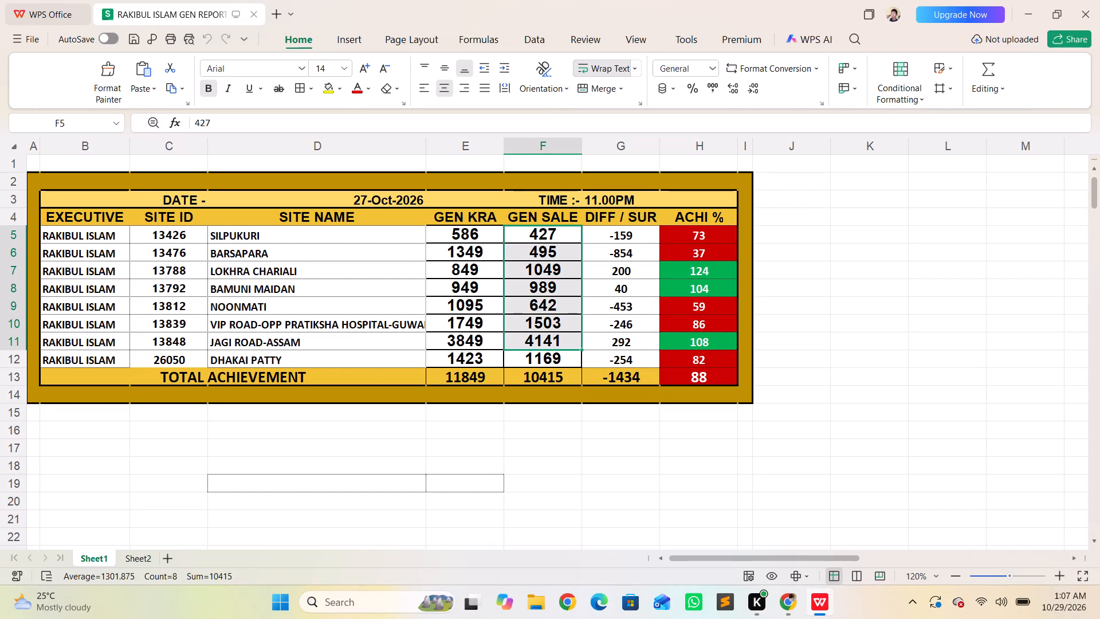
key("ctrl+v")
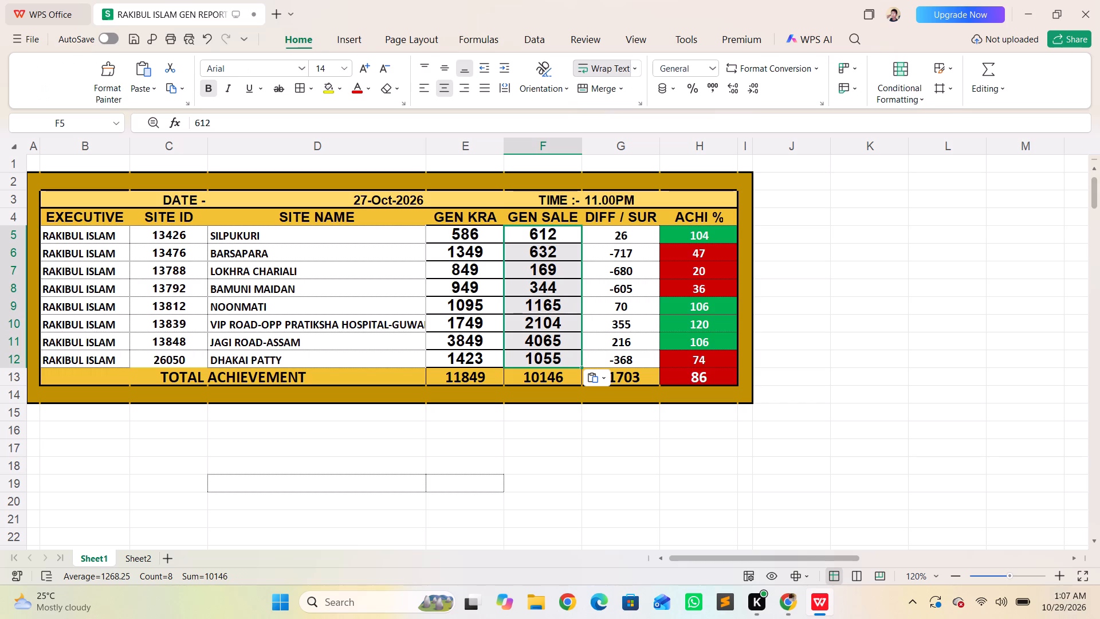
Change the report date in the table header to 28-Oct-2026.
left_click(373, 200)
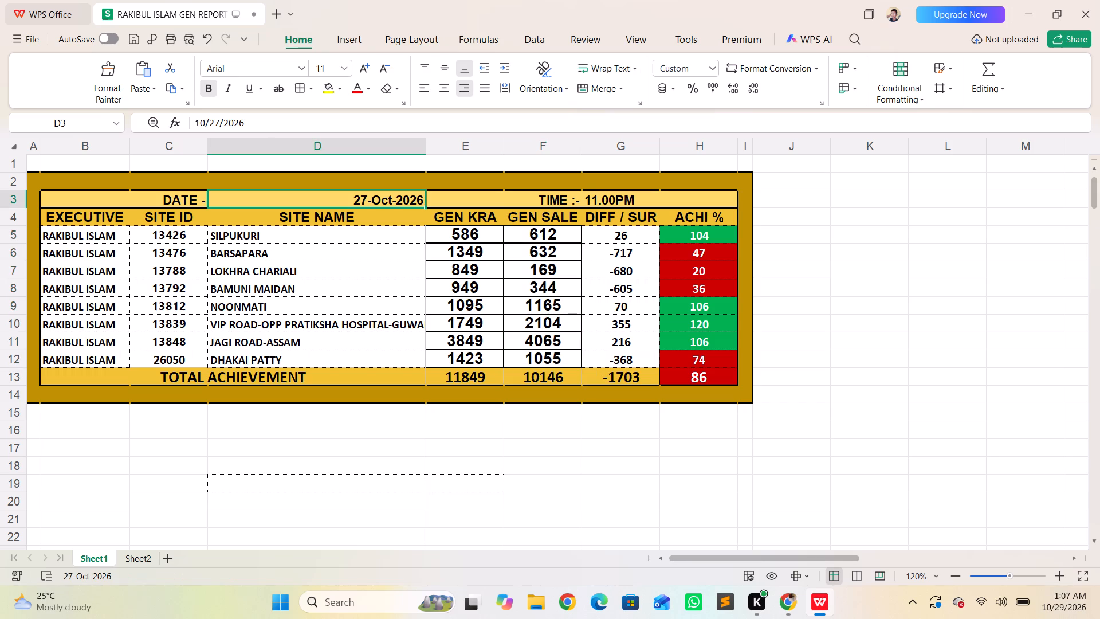
left_click(218, 117)
key("BackSpace")
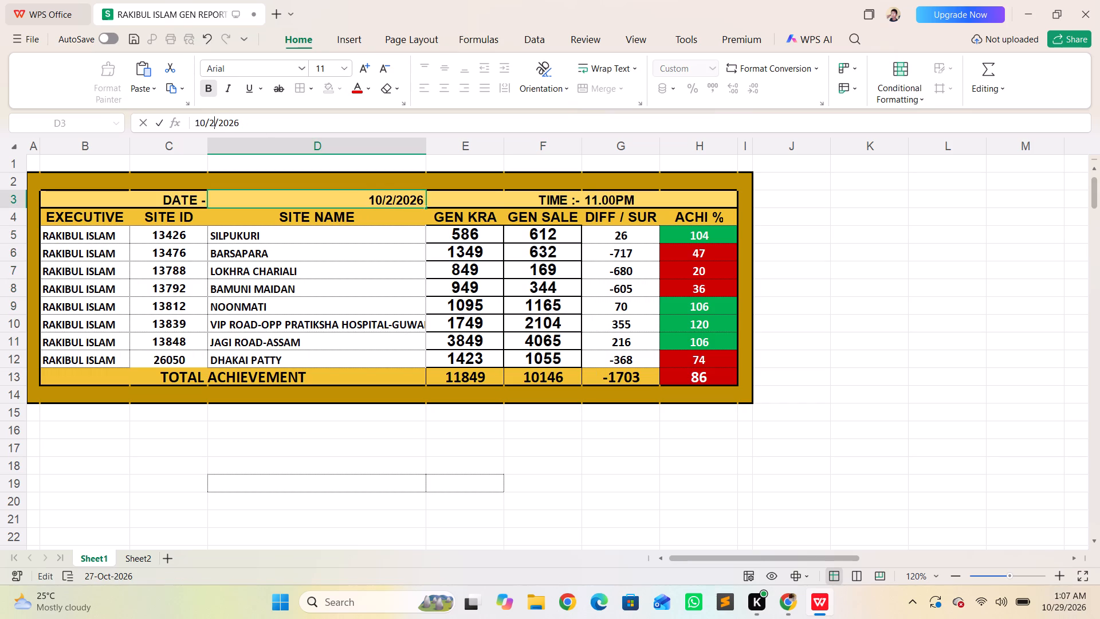
key("8")
left_click(243, 450)
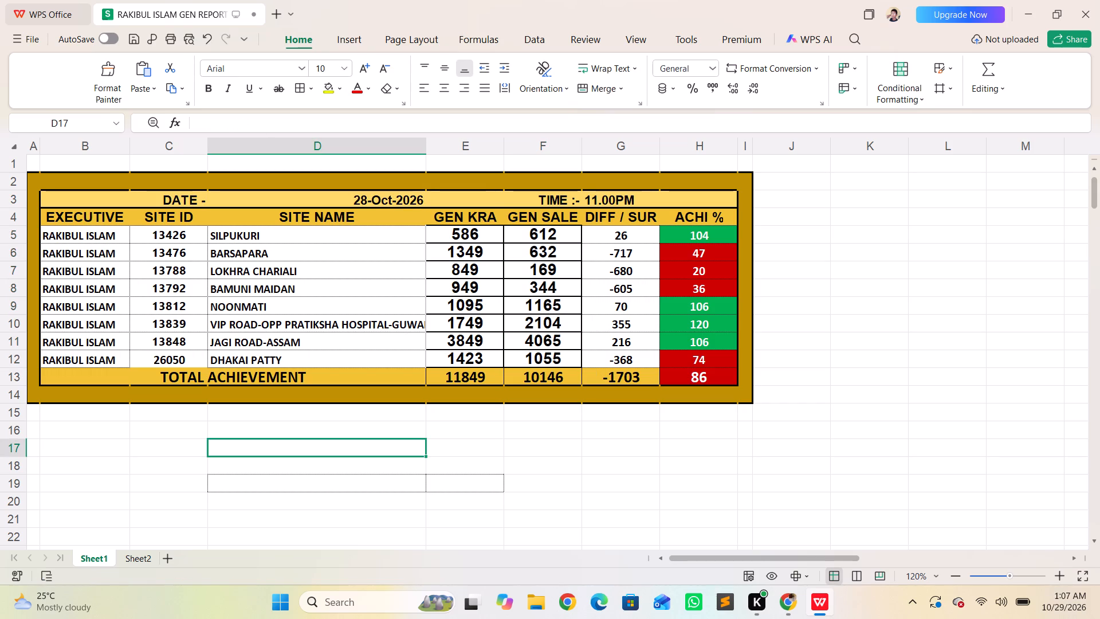
Copy the whole GEN report table including its coloured border, range A2 to I14.
left_click(34, 182)
key("shift+Down")
key("shift+Down")
key("shift+Down")
key("shift+Down")
key("shift+Down")
key("shift+Down")
key("shift+Down")
key("shift+Down")
key("shift+Down")
key("shift+Down")
key("shift+Down")
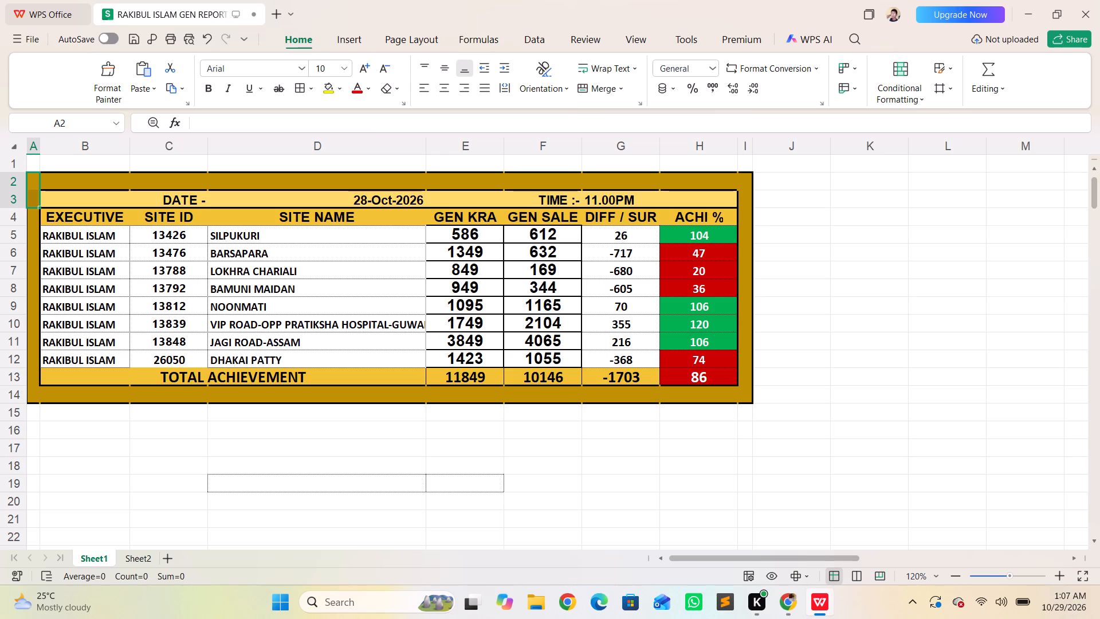
key("shift+Down")
key("shift+Right")
key("shift+Right")
key("shift+Right")
key("shift+Right")
key("shift+Right")
key("shift+Right")
key("shift+Right")
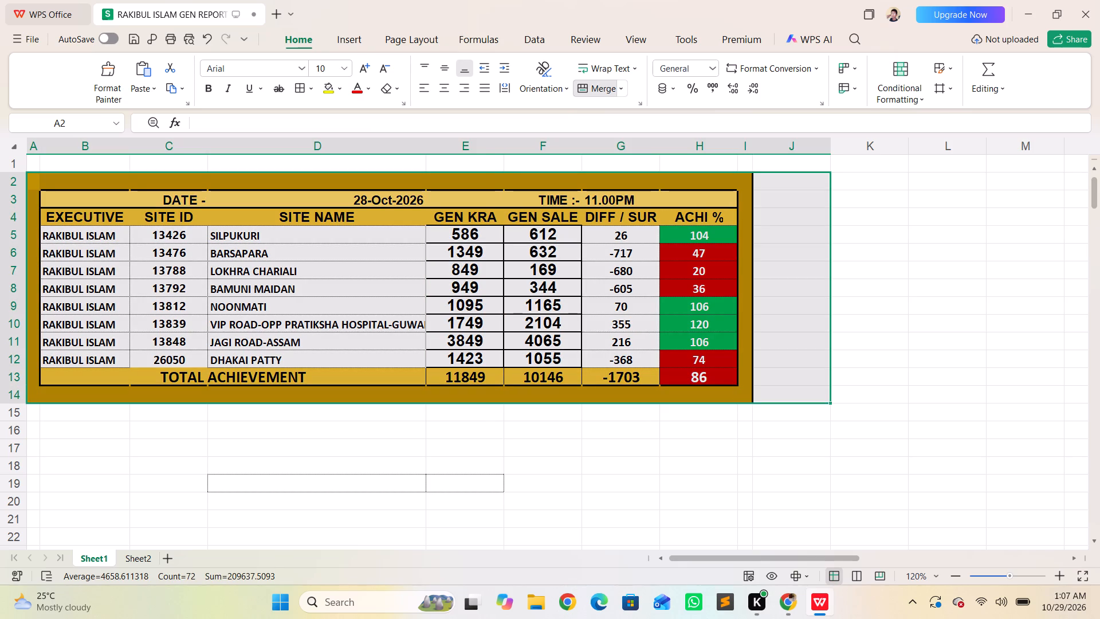
key("shift+Left")
key("ctrl+c")
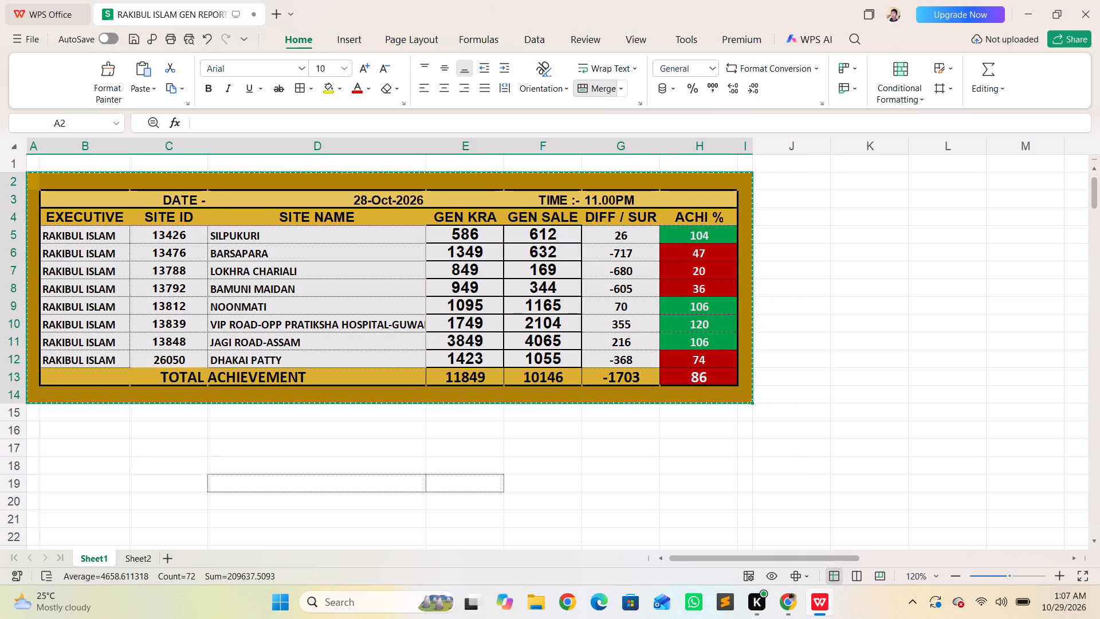
Switch to WhatsApp with the report table copied.
left_click(700, 611)
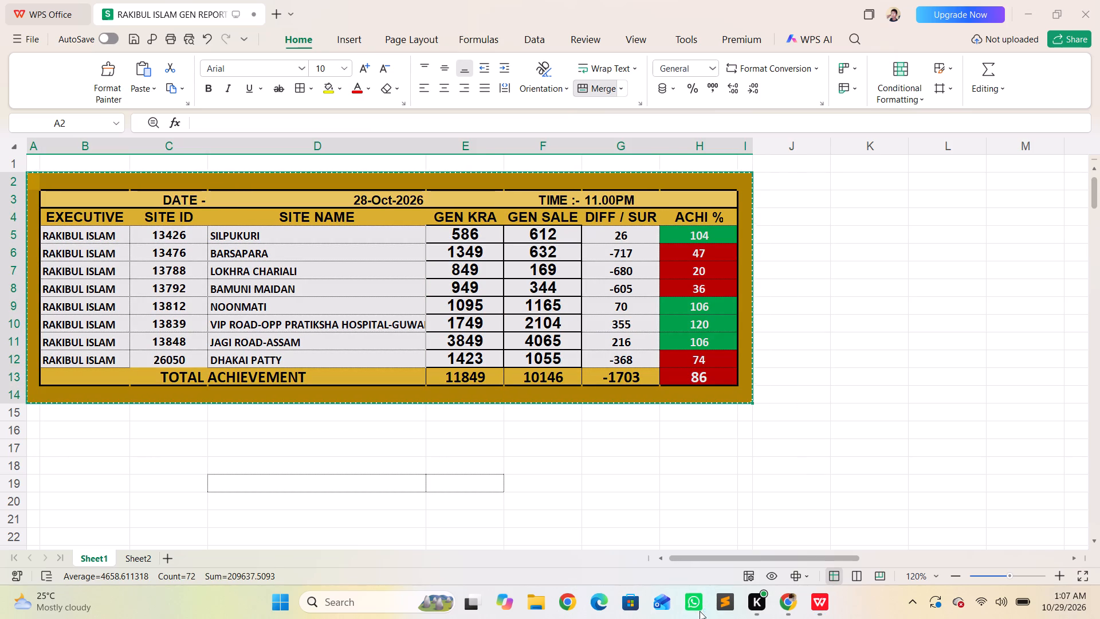
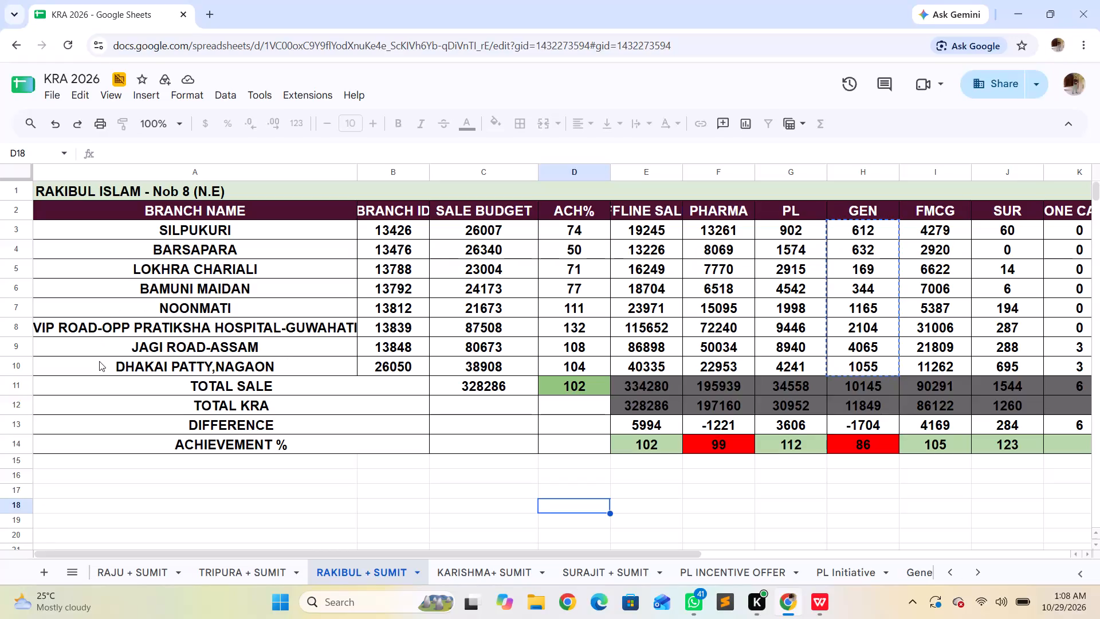
Return to the first sheets of the KRA 2026 workbook and view the KRA sheet with the store budgets.
scroll(99, 361, "right", 6)
triple_click(949, 572)
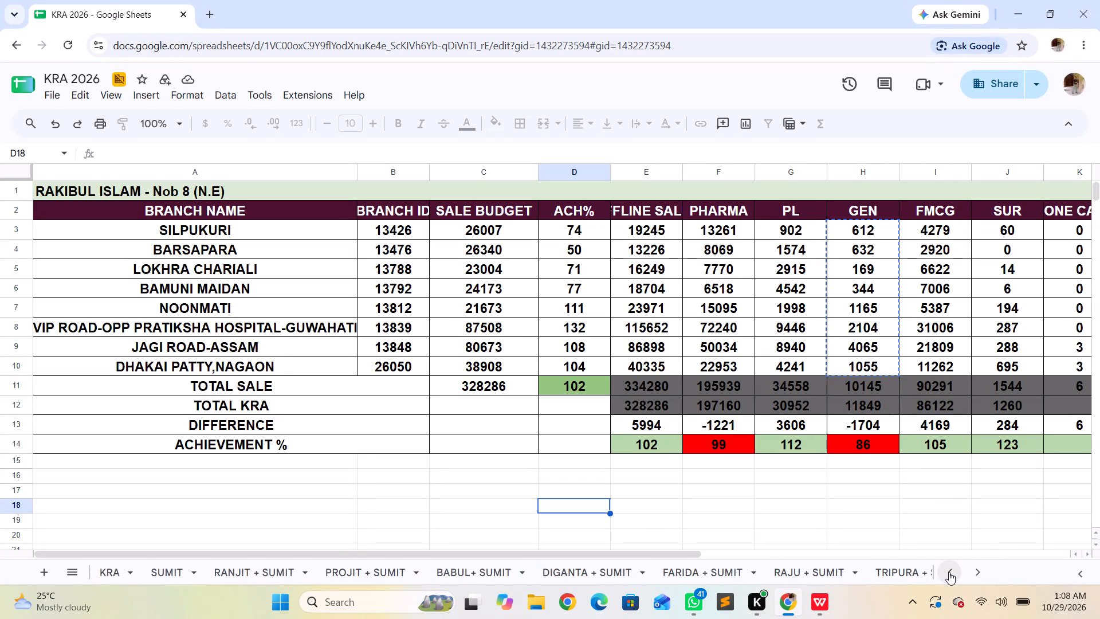
triple_click(949, 572)
left_click_drag(949, 572, 96, 618)
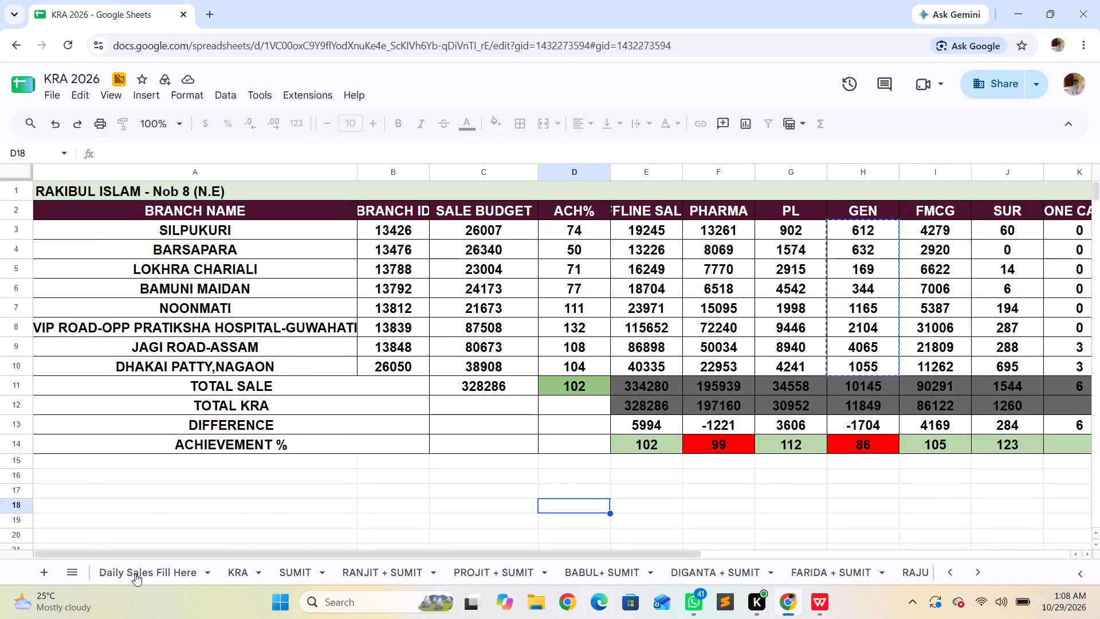
left_click(135, 573)
left_click(239, 577)
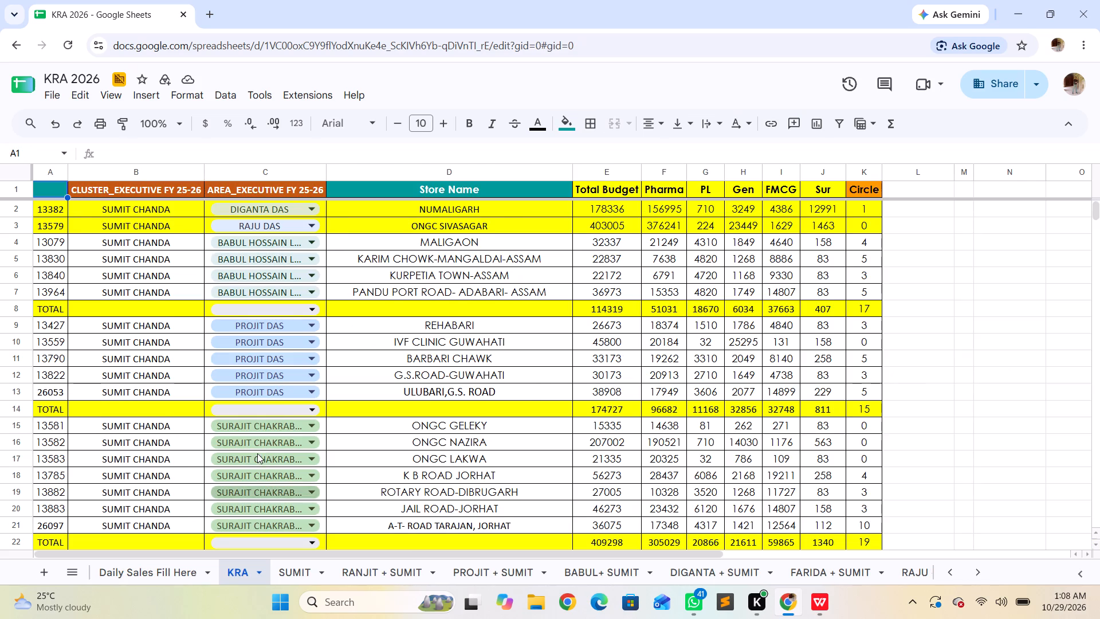
scroll(261, 438, "up", 2)
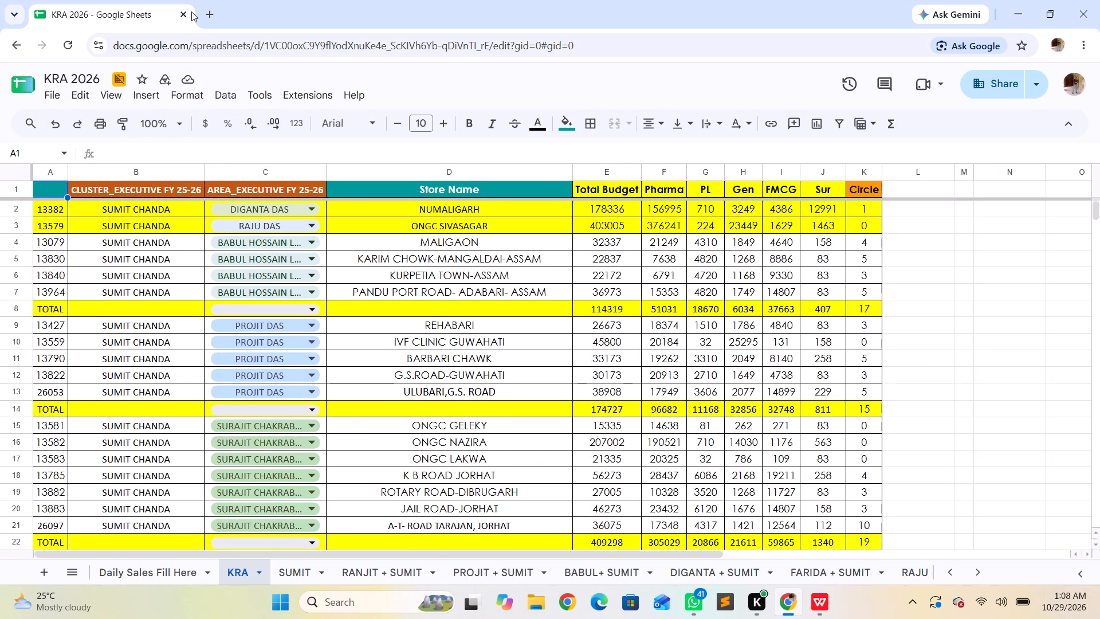